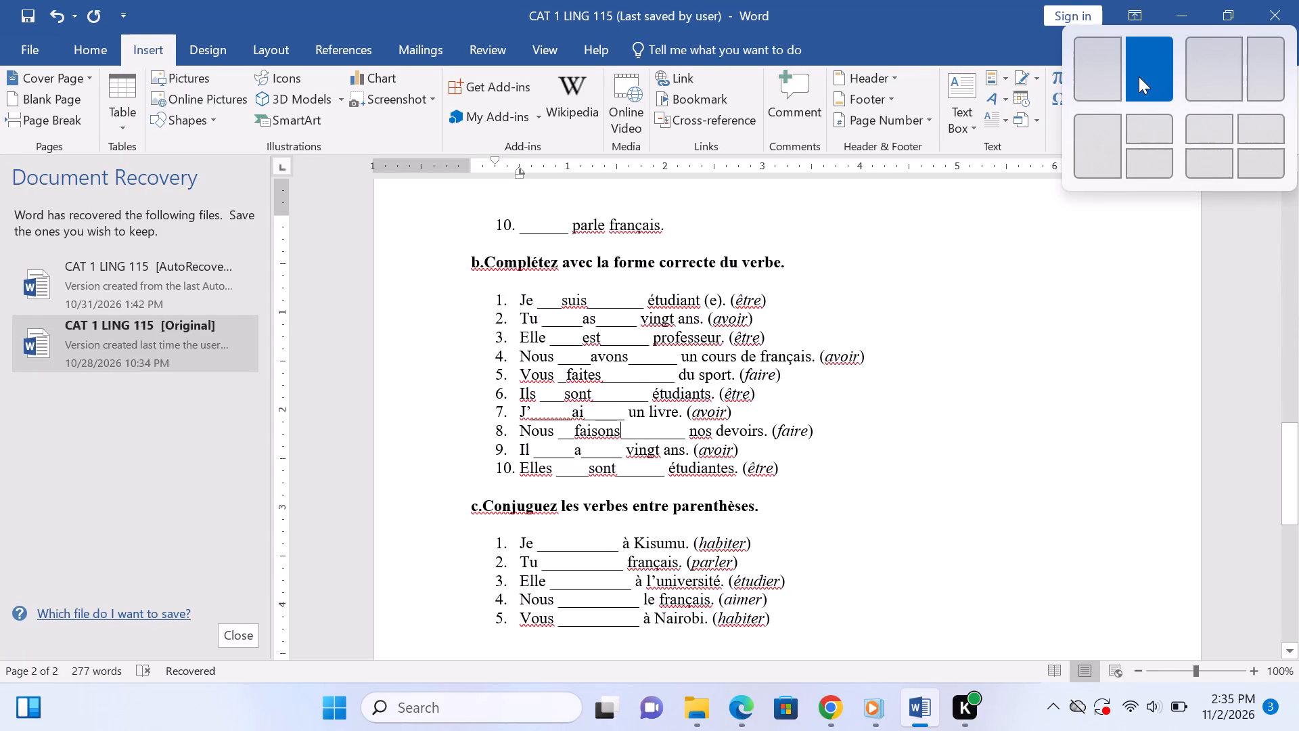
Arrange the CAT 1 LING 115 document side by side with the YouTube browser window, each filling half the screen.
left_click(1139, 76)
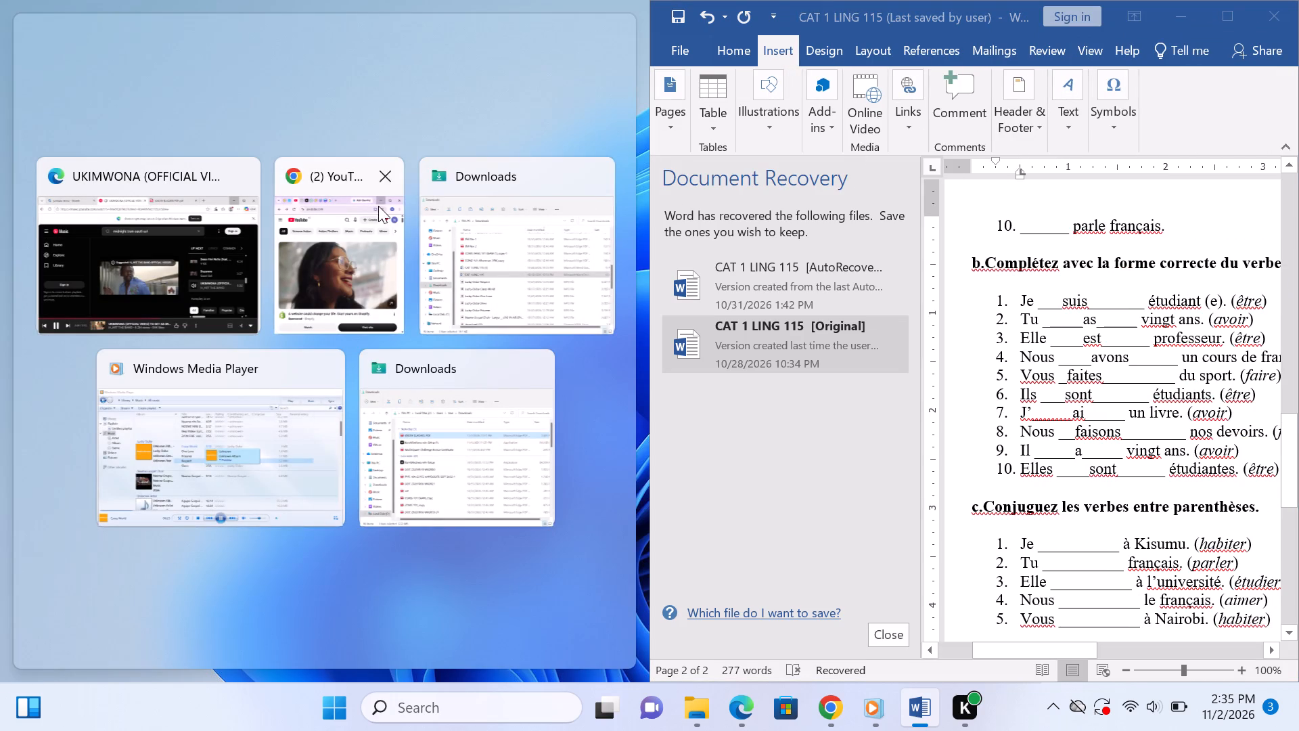
left_click(346, 278)
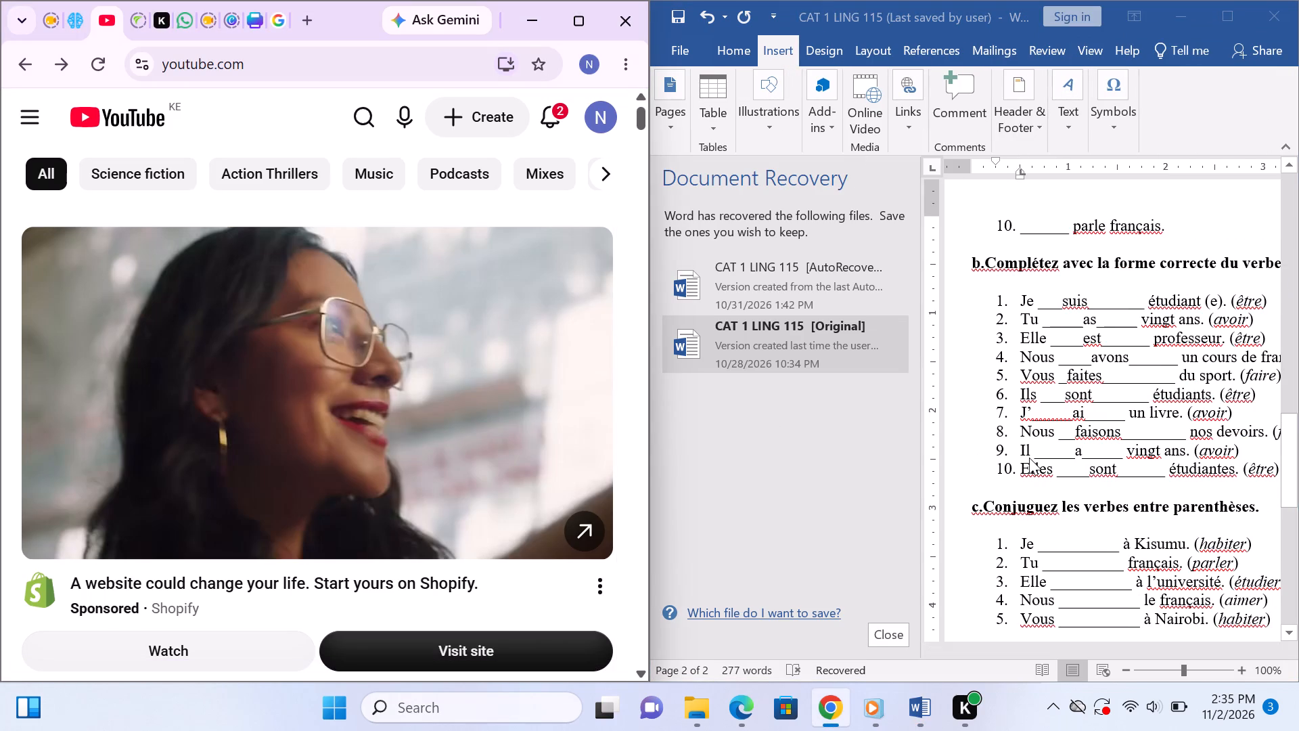
Close the Document Recovery pane beside the CAT 1 LING 115 document.
left_click(885, 626)
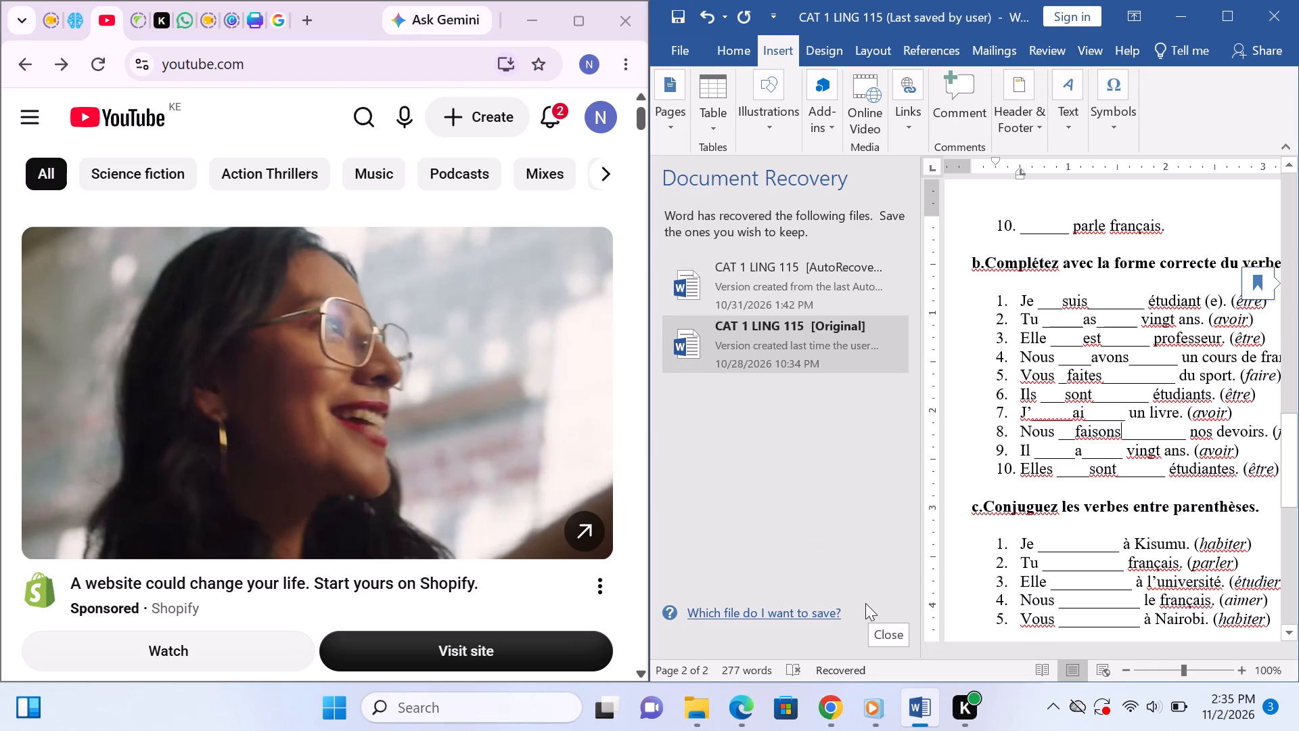
left_click(885, 633)
Review the assignment's YouTube lesson list, conjugation instructions, and exercises a, b and c.
scroll(913, 405, "down", 3)
scroll(913, 405, "up", 7)
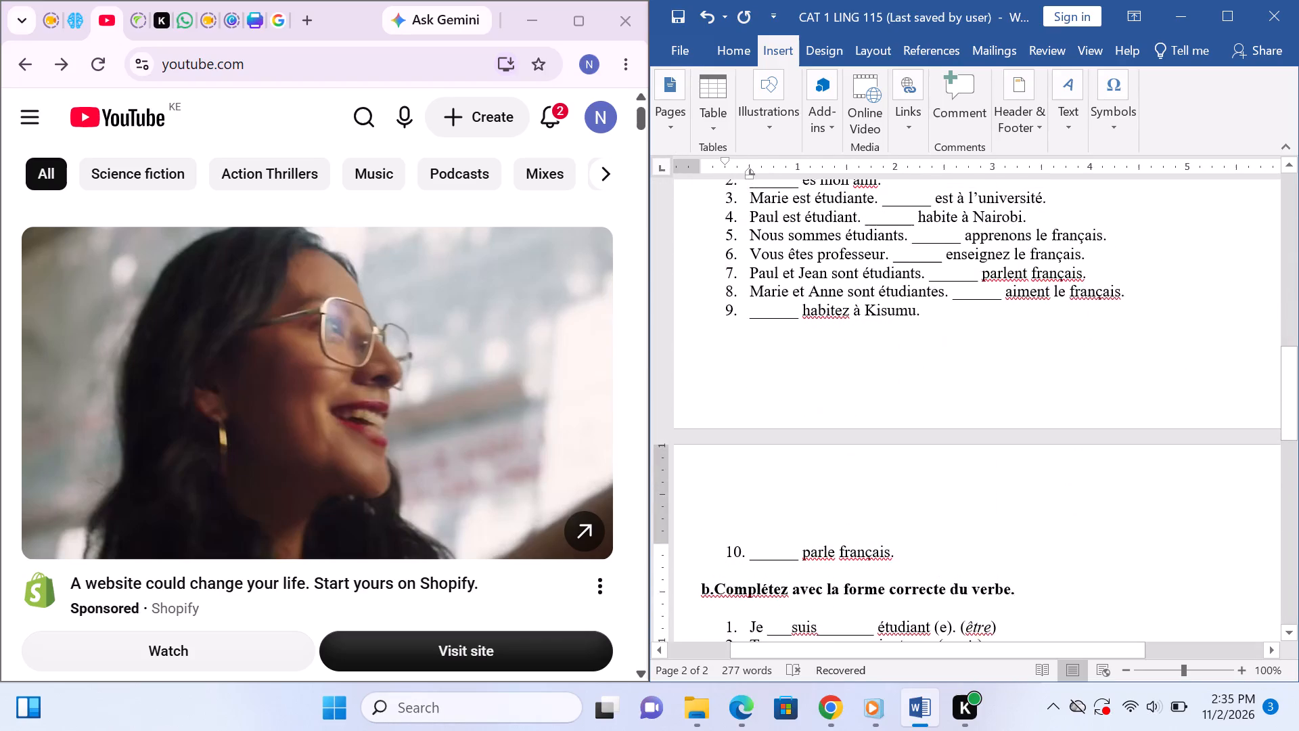
scroll(913, 405, "up", 2)
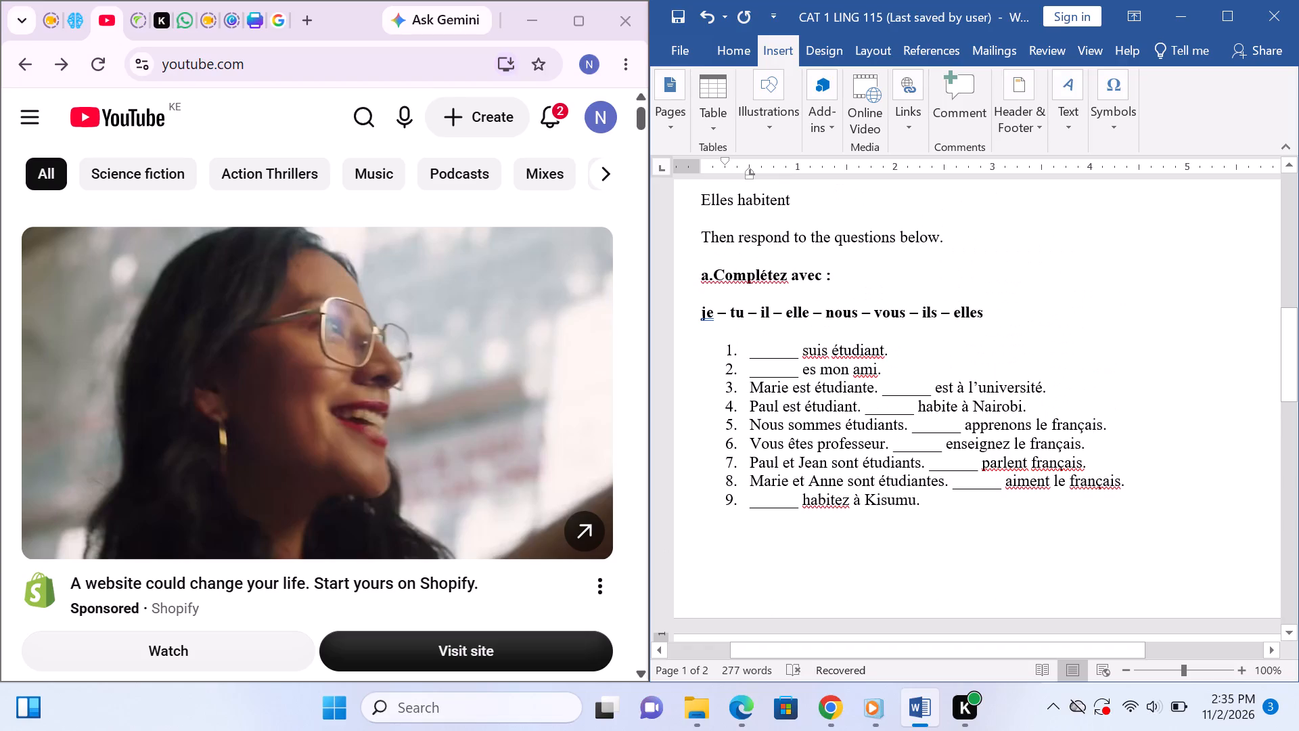
scroll(913, 405, "down", 4)
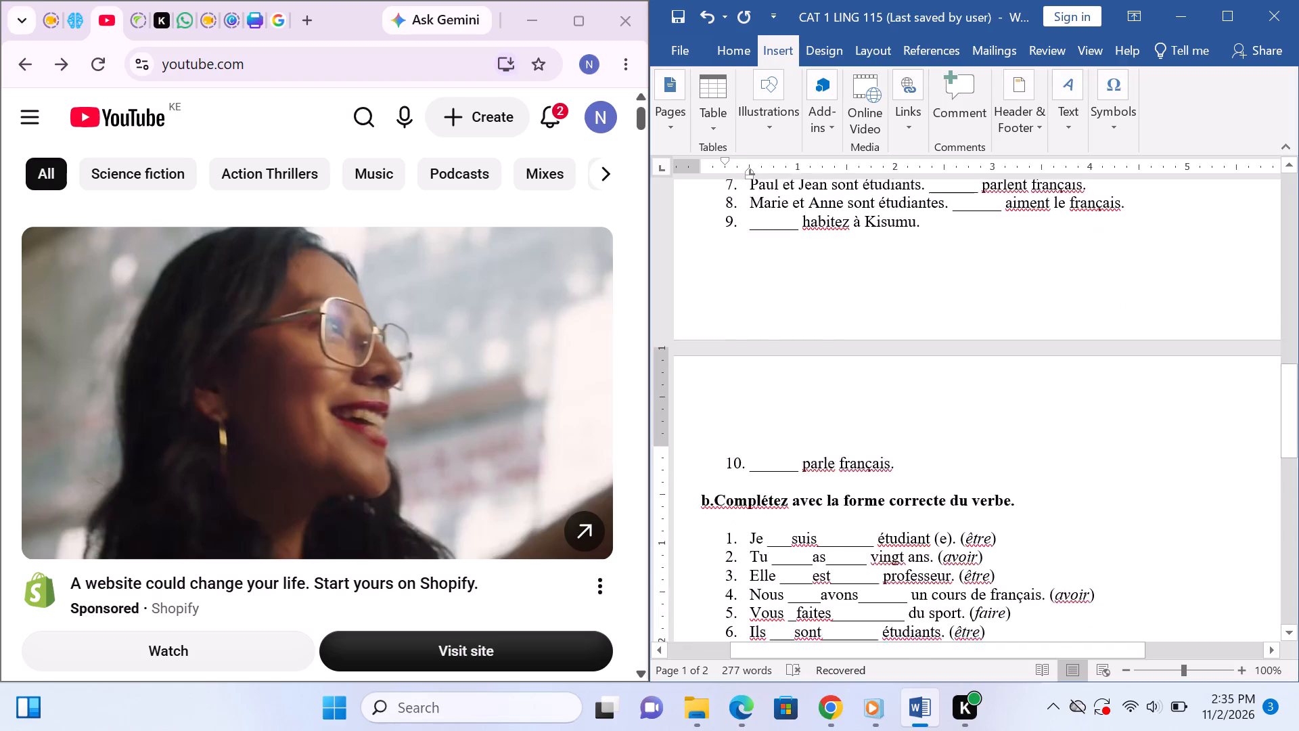
scroll(913, 405, "down", 5)
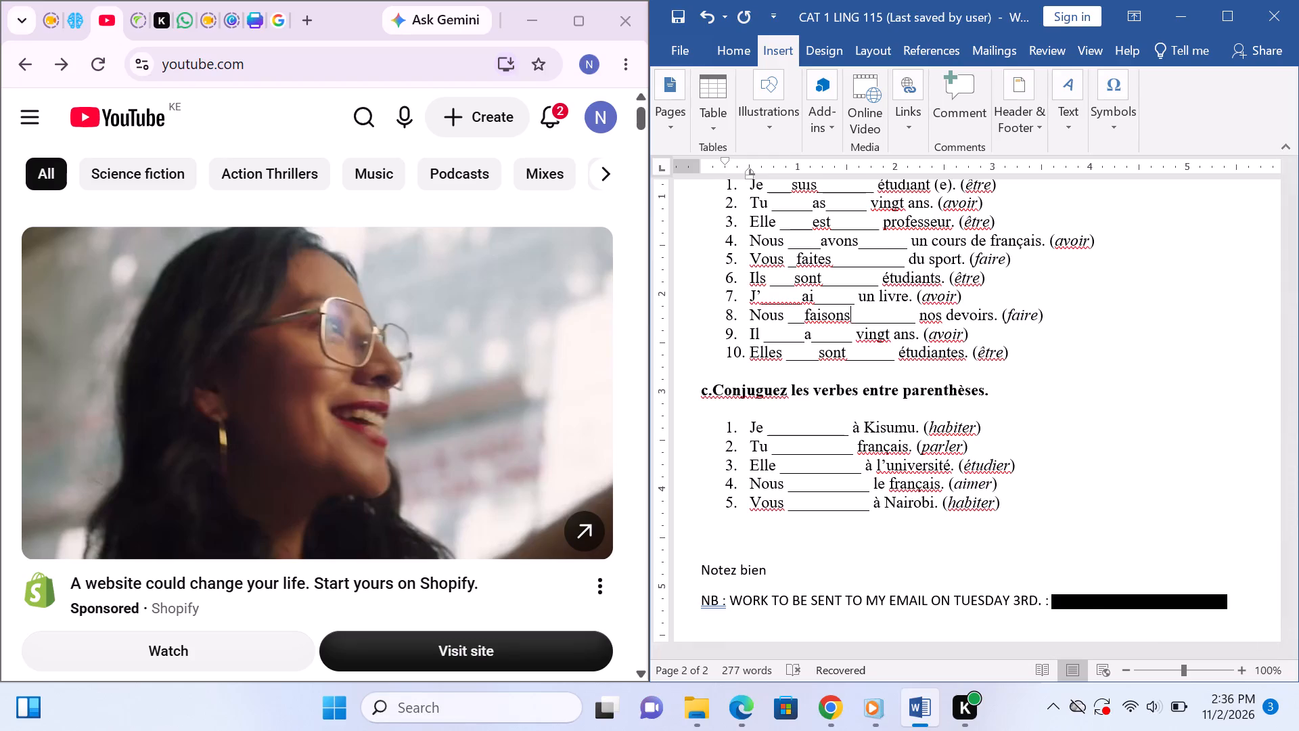
scroll(1082, 344, "up", 4)
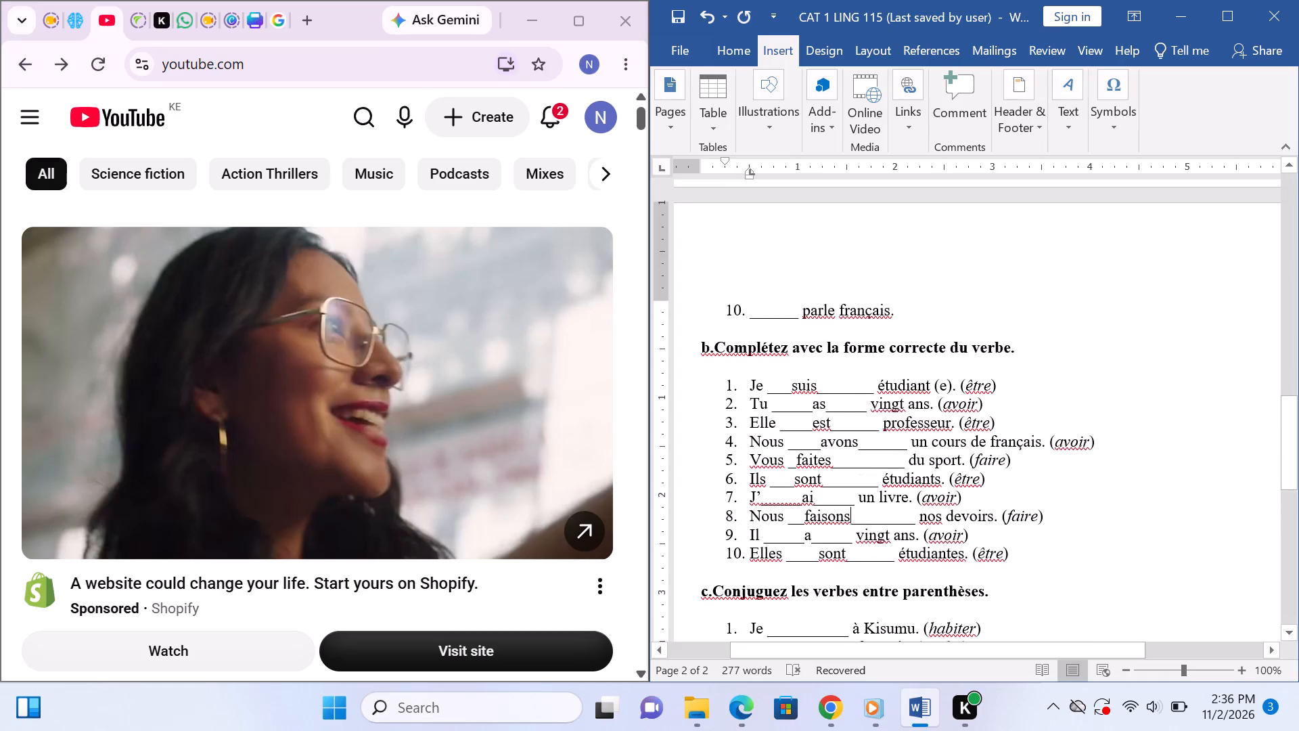
scroll(1082, 344, "up", 11)
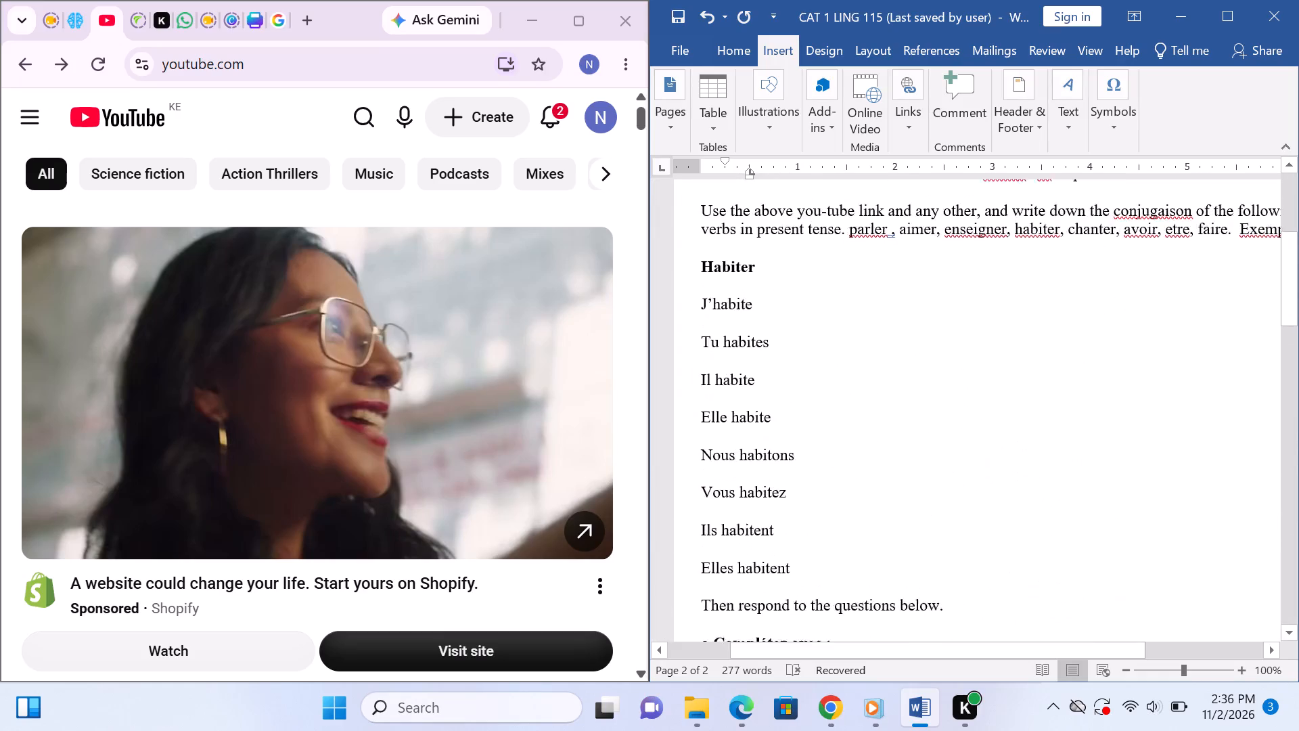
scroll(1082, 344, "up", 3)
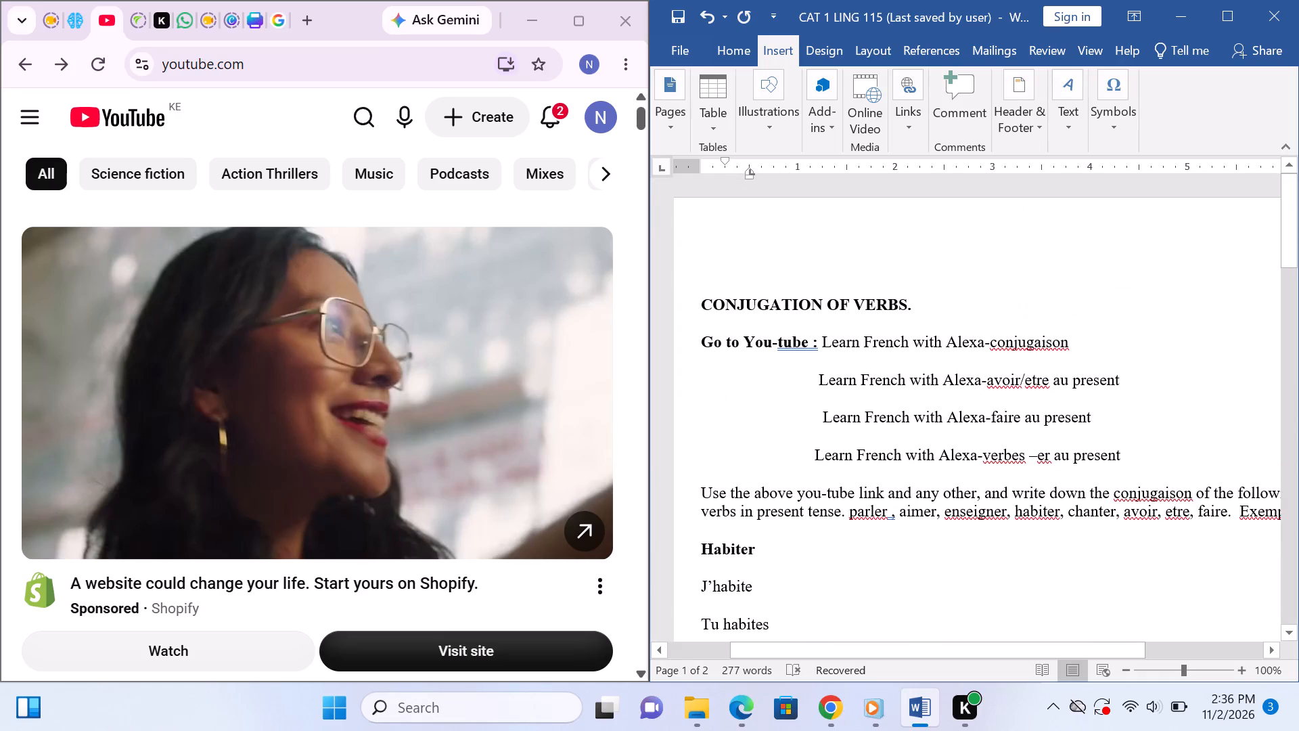
scroll(1082, 344, "down", 2)
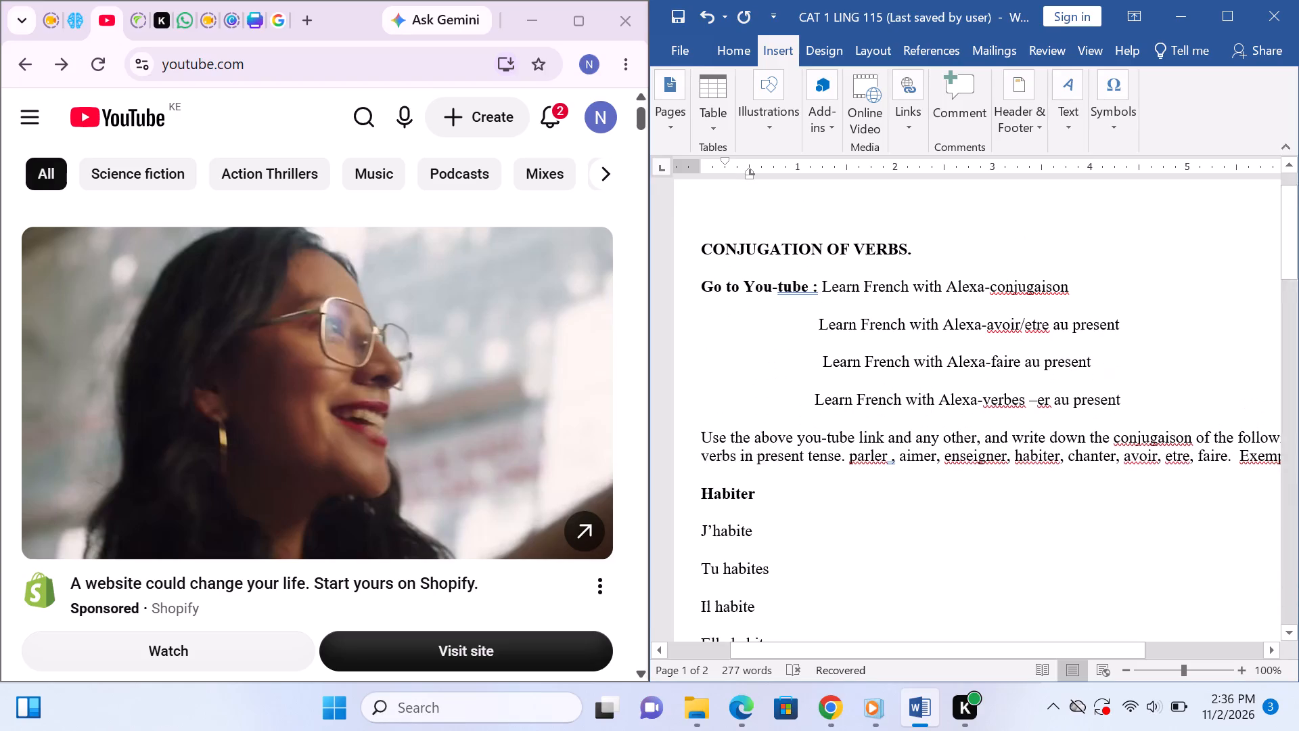
scroll(1082, 344, "down", 10)
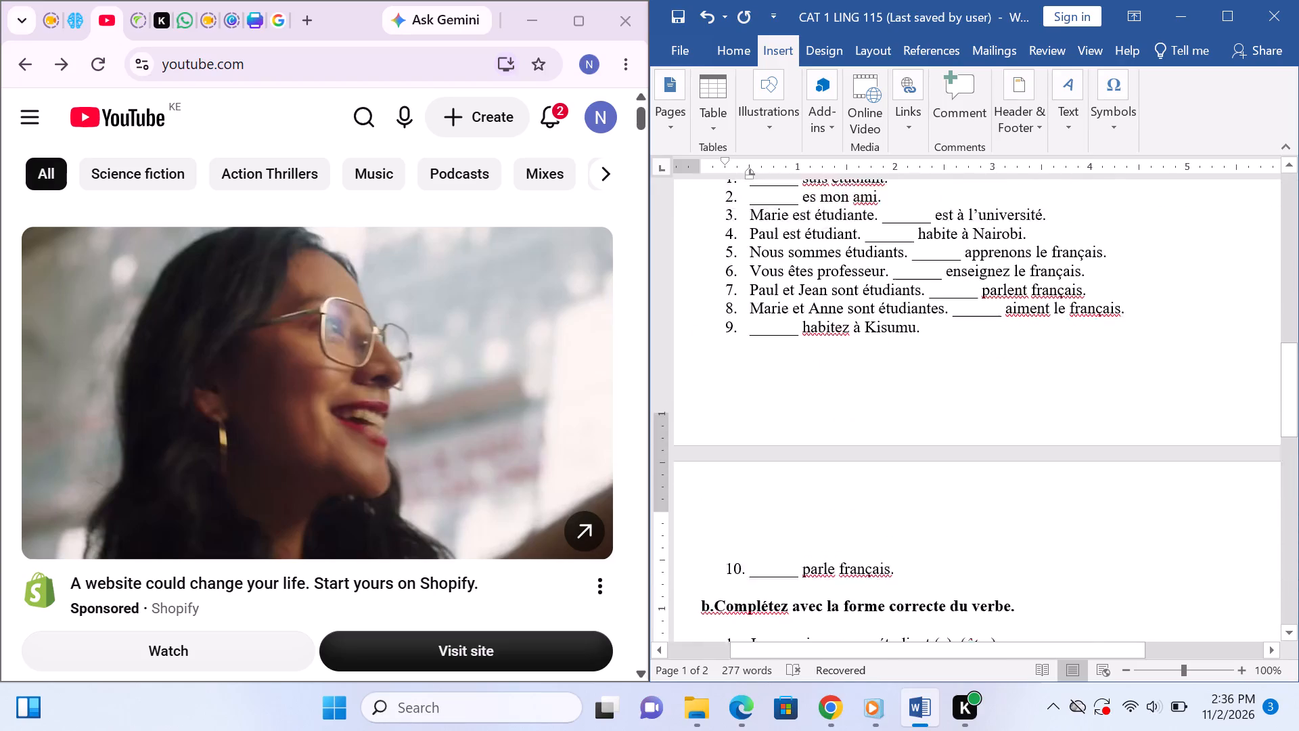
scroll(1082, 344, "down", 5)
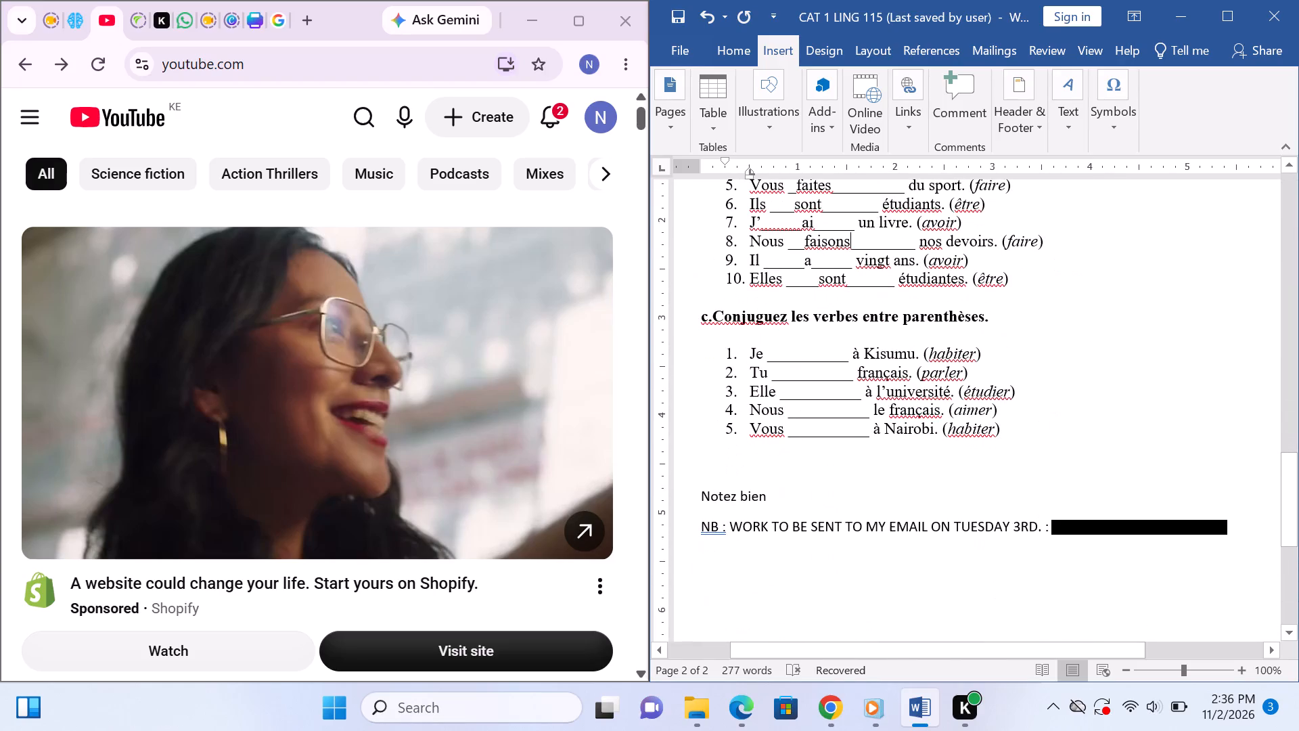
scroll(1082, 344, "up", 2)
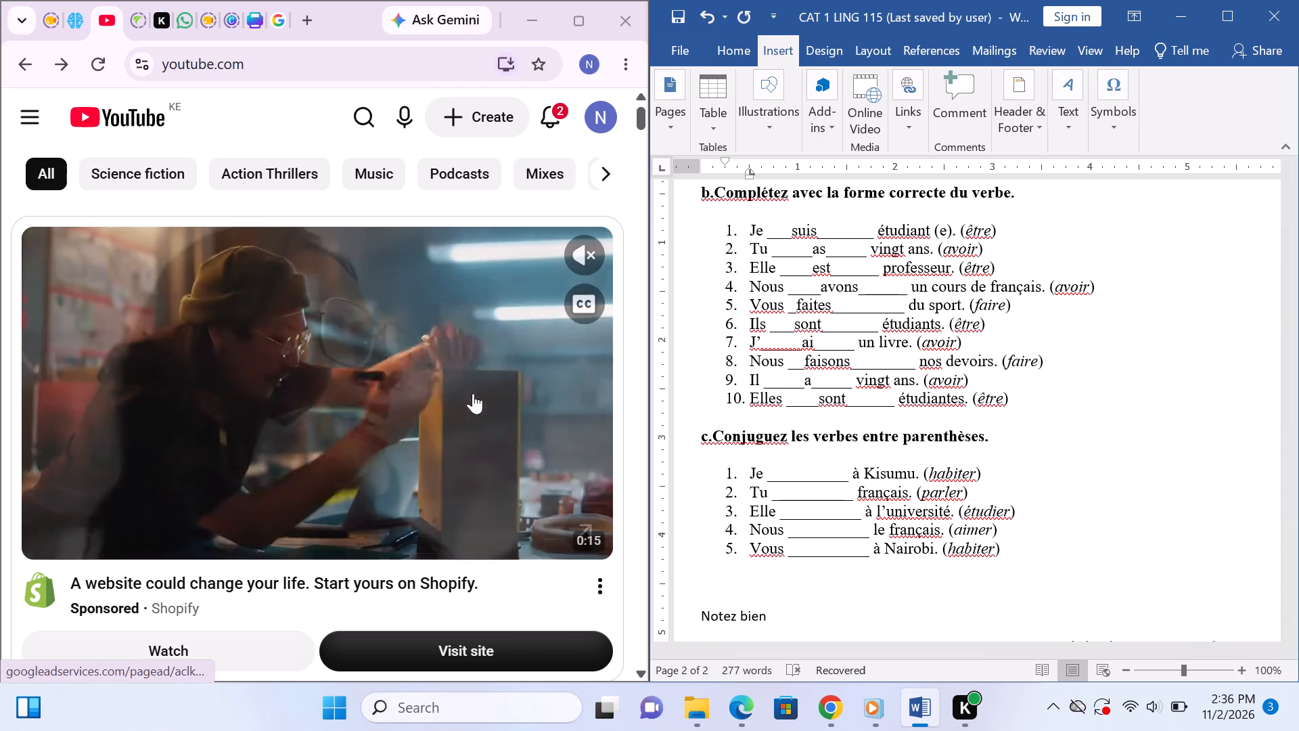
Open YouTube's search and copy the lesson title "Learn French with Alexa-verbes –er au present" from the document.
left_click(367, 123)
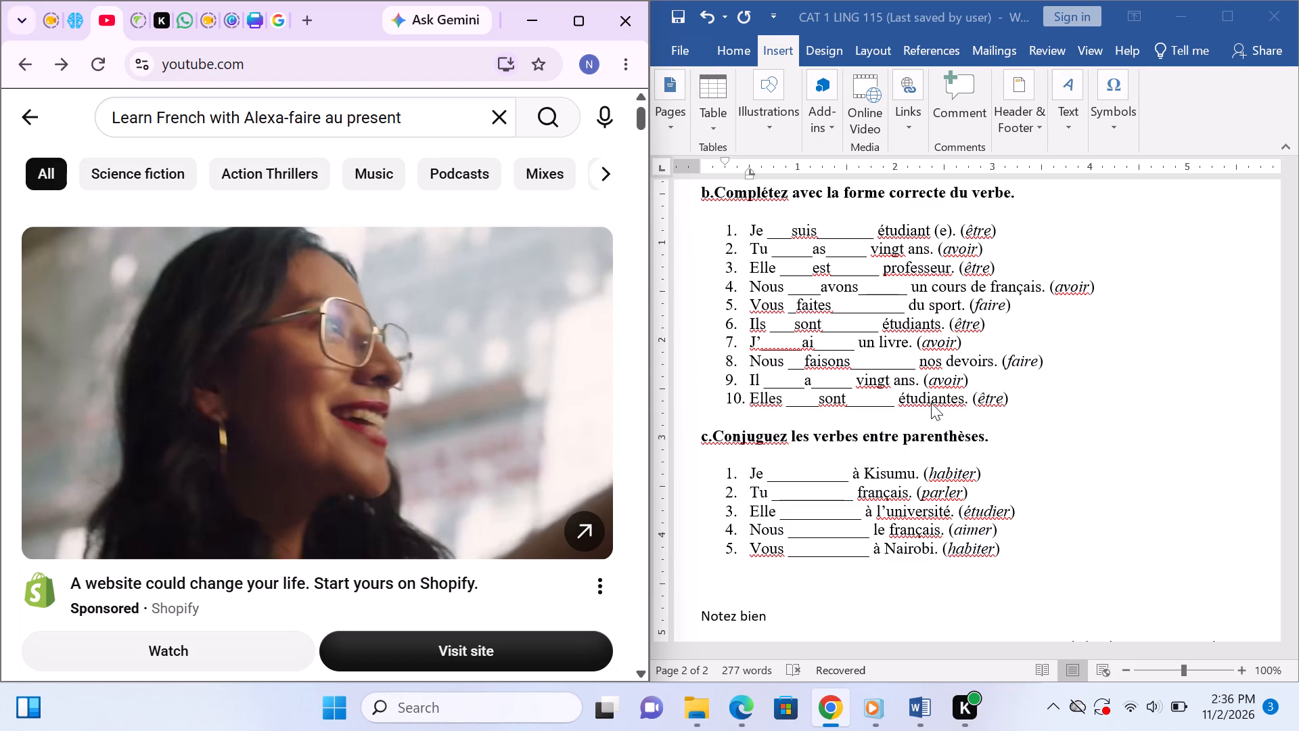
scroll(931, 403, "up", 11)
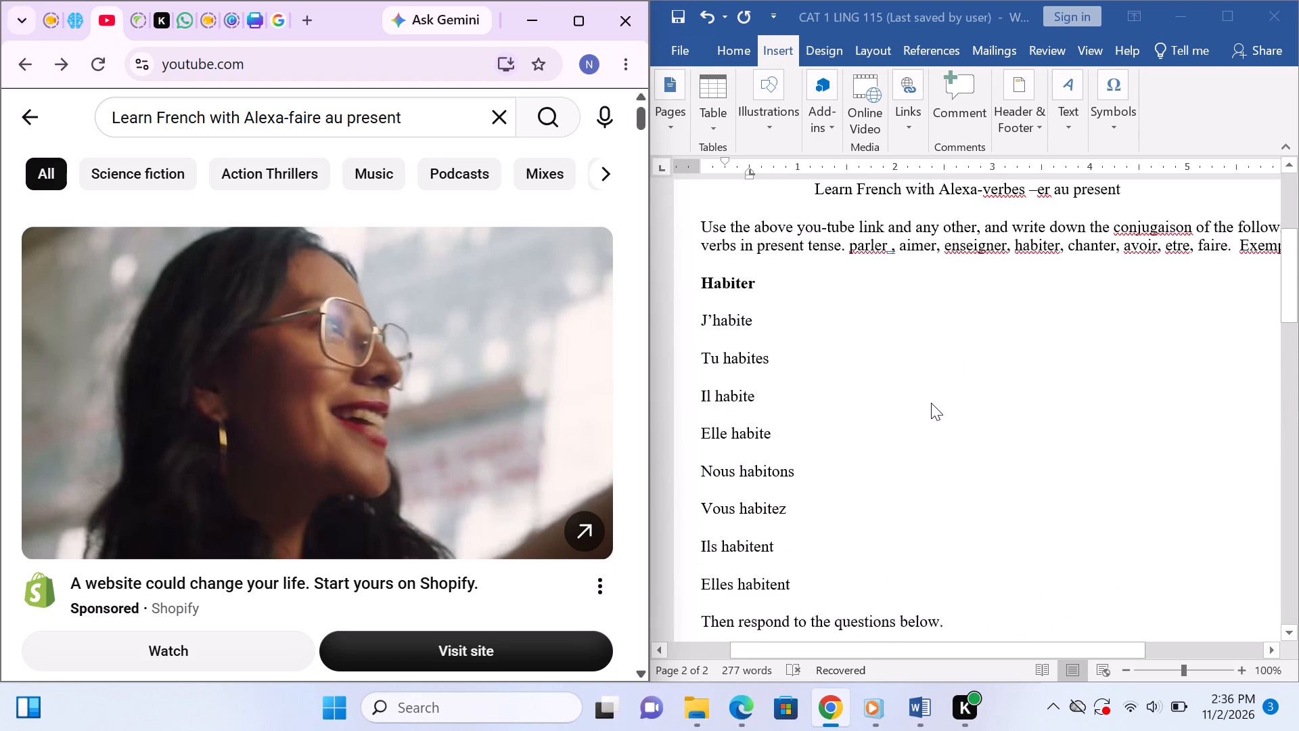
scroll(931, 403, "up", 1)
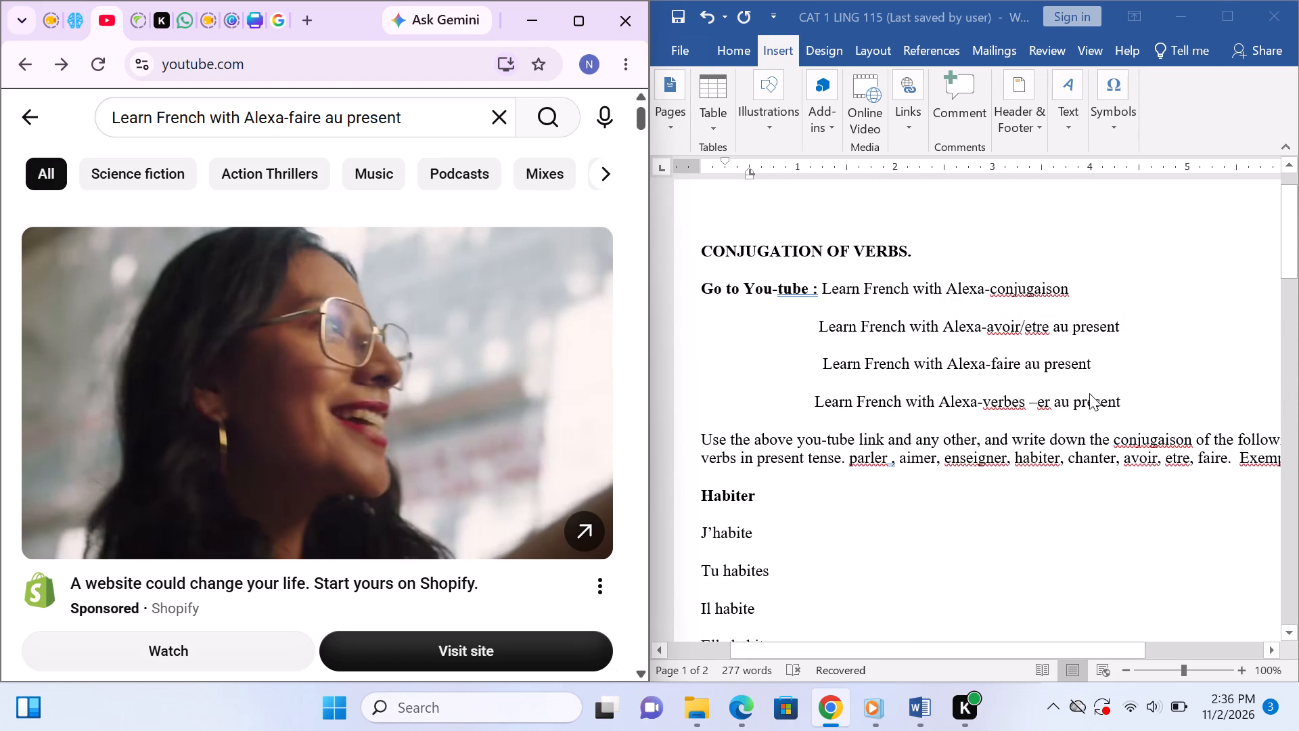
left_click(896, 409)
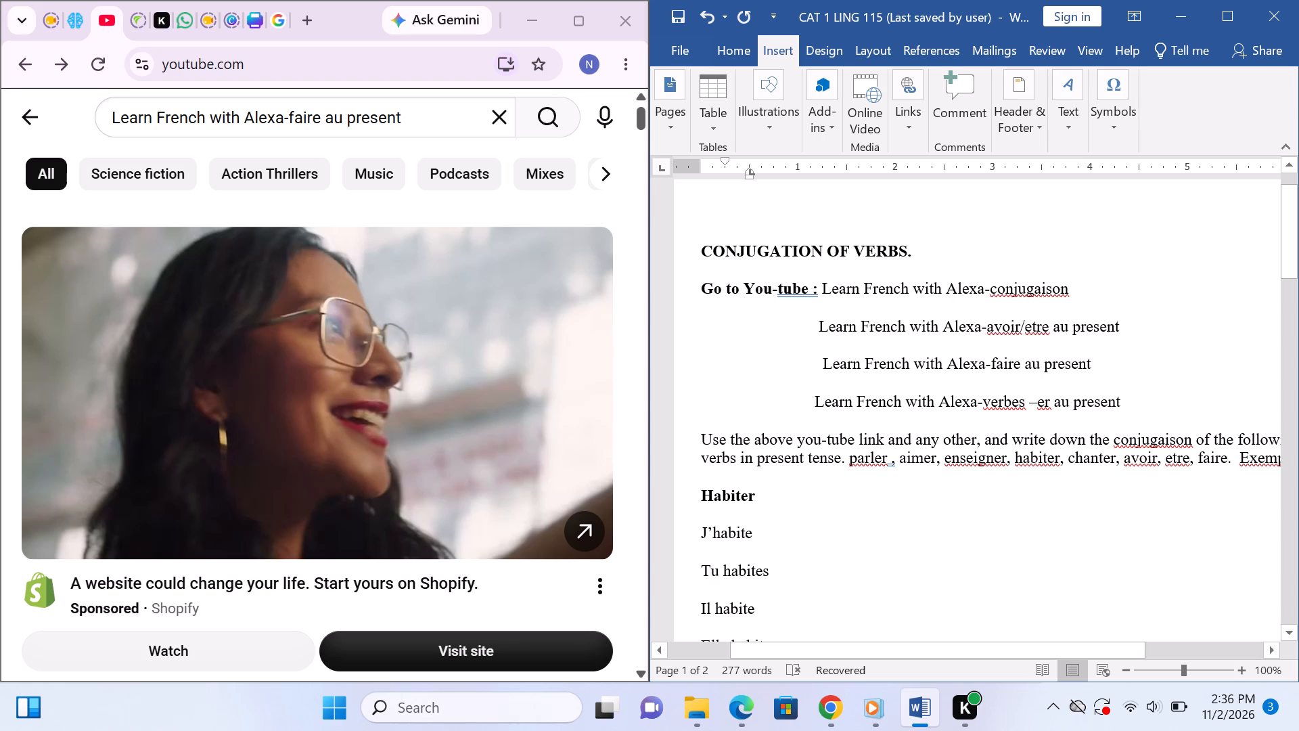
left_click_drag(1129, 404, 802, 388)
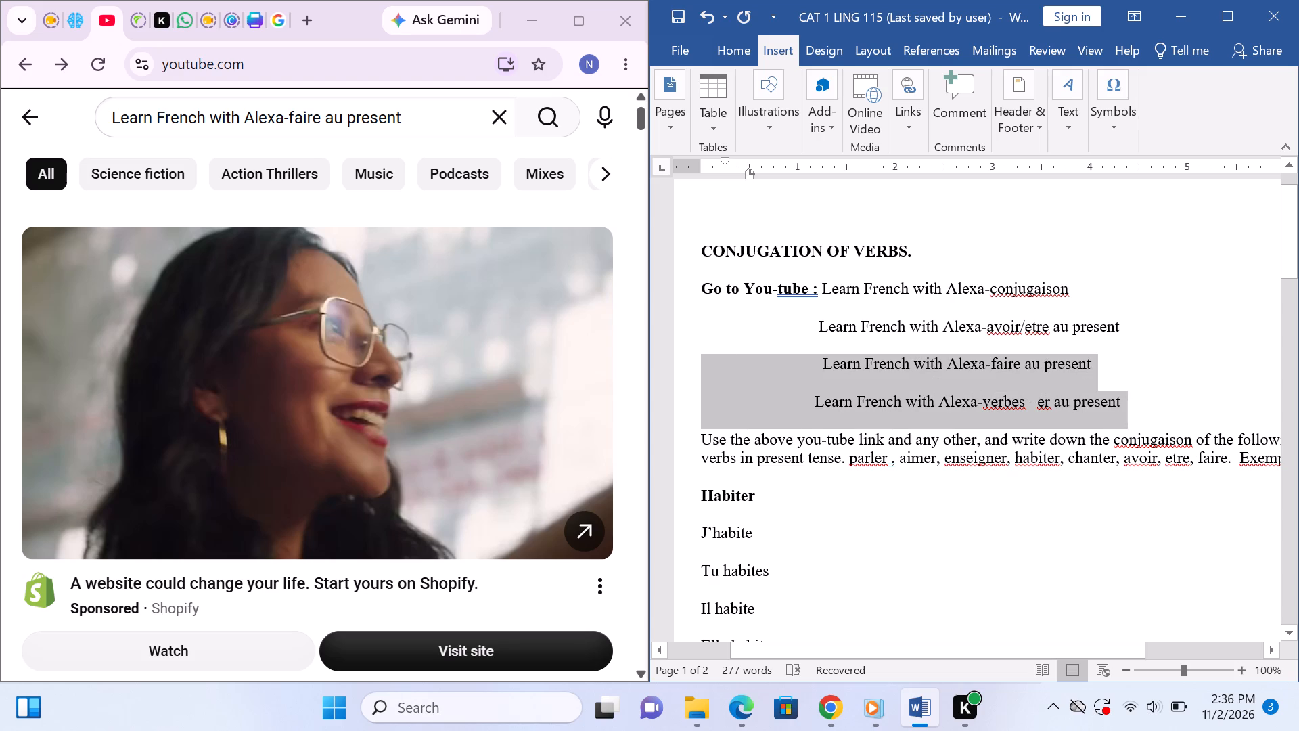
left_click_drag(802, 388, 828, 405)
right_click(828, 405)
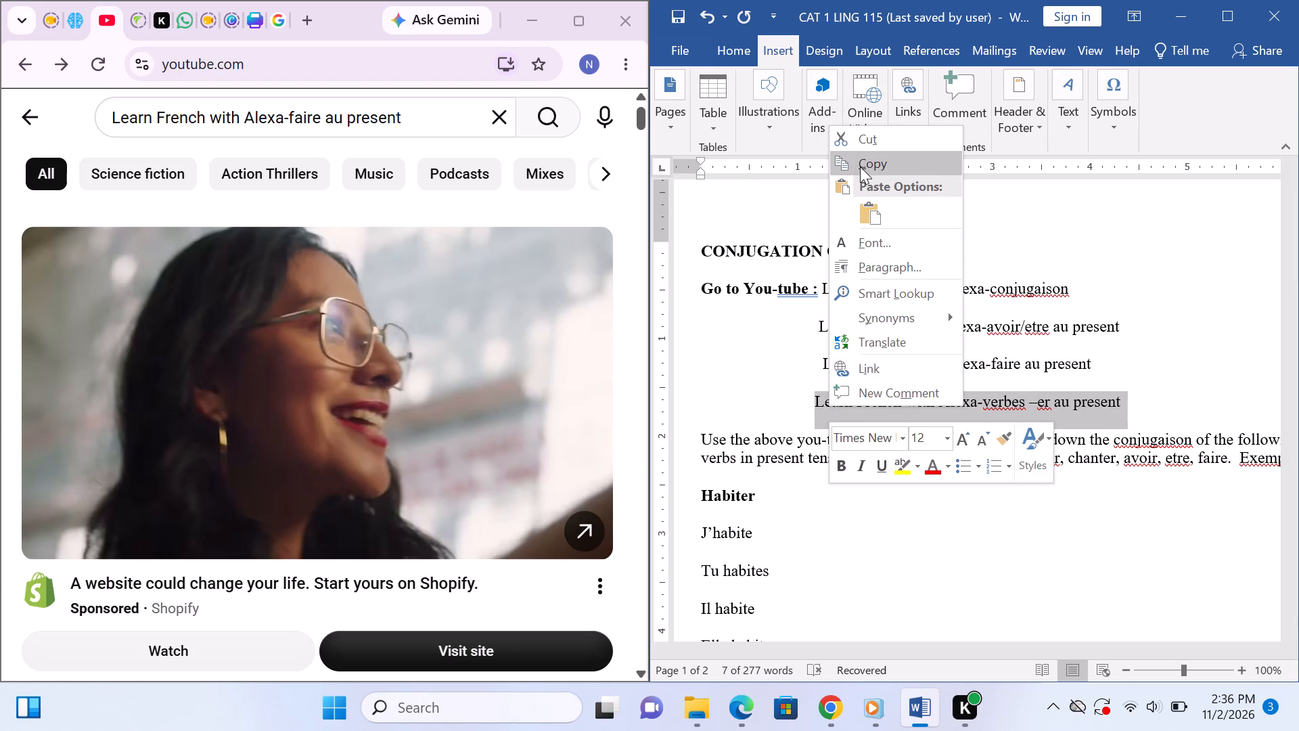
left_click(860, 167)
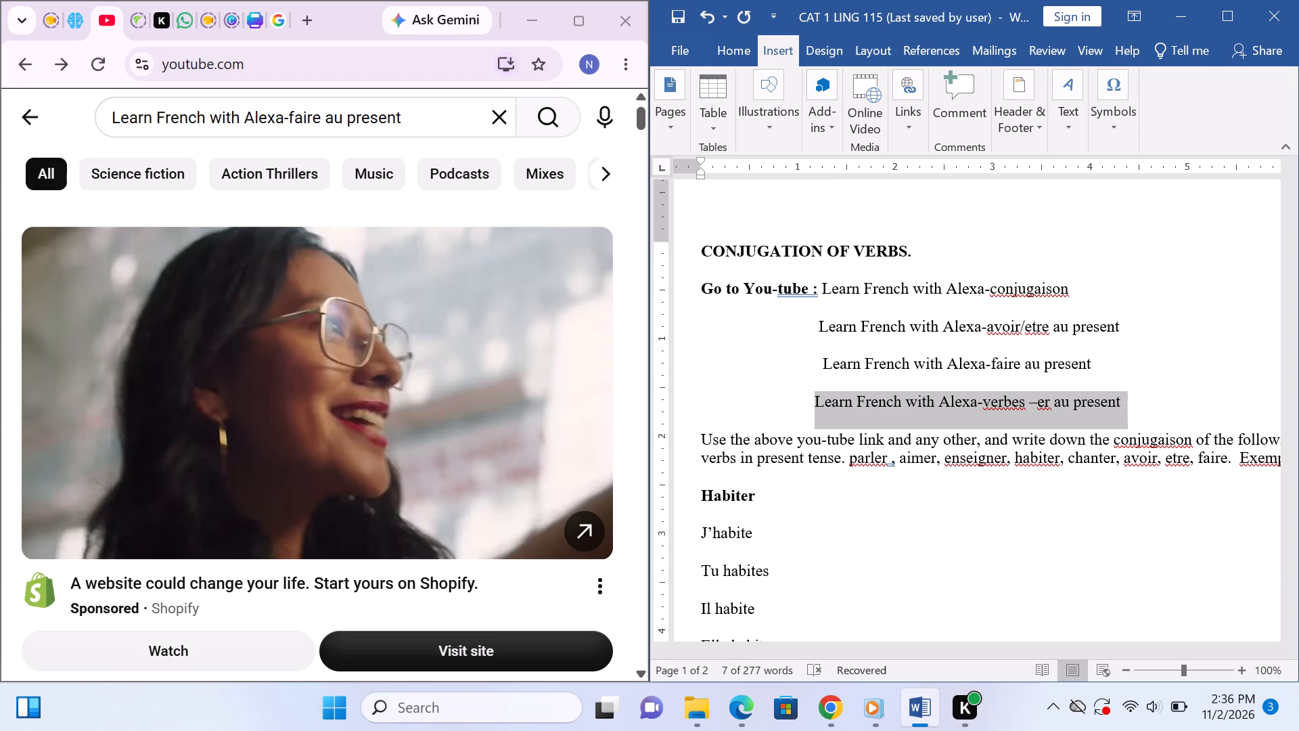
Replace the YouTube query with the copied "Learn French with Alexa-verbes –er au present" and run the search.
left_click_drag(409, 118, 216, 115)
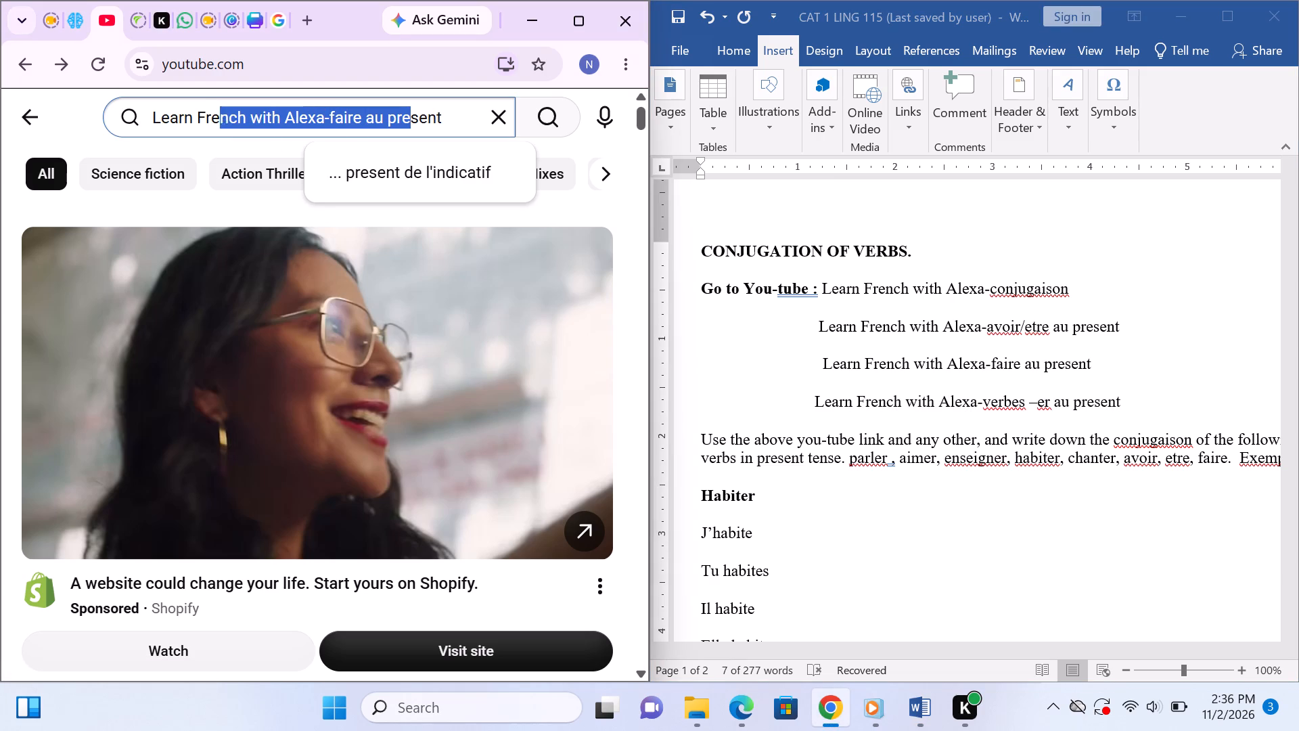
left_click_drag(216, 115, 152, 115)
key("BackSpace")
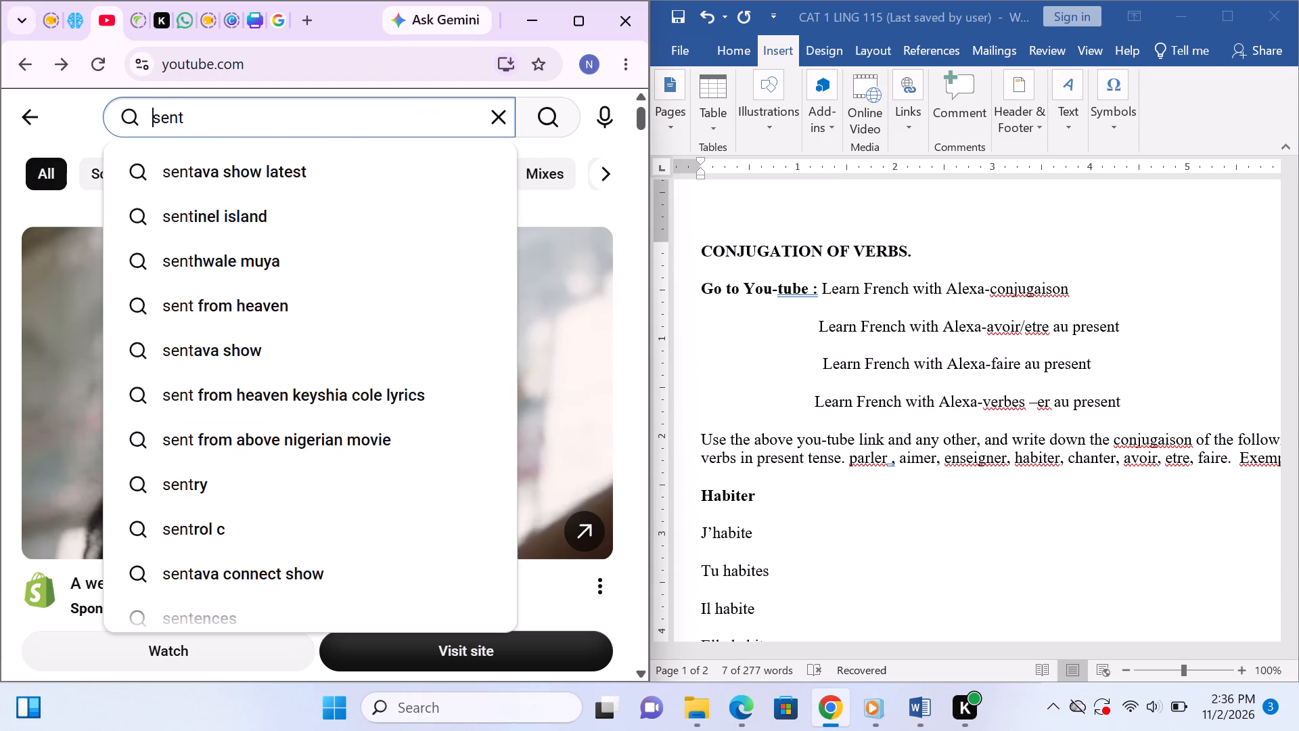
left_click(185, 116)
key("BackSpace")
key("BackSpace")
key("BackSpace")
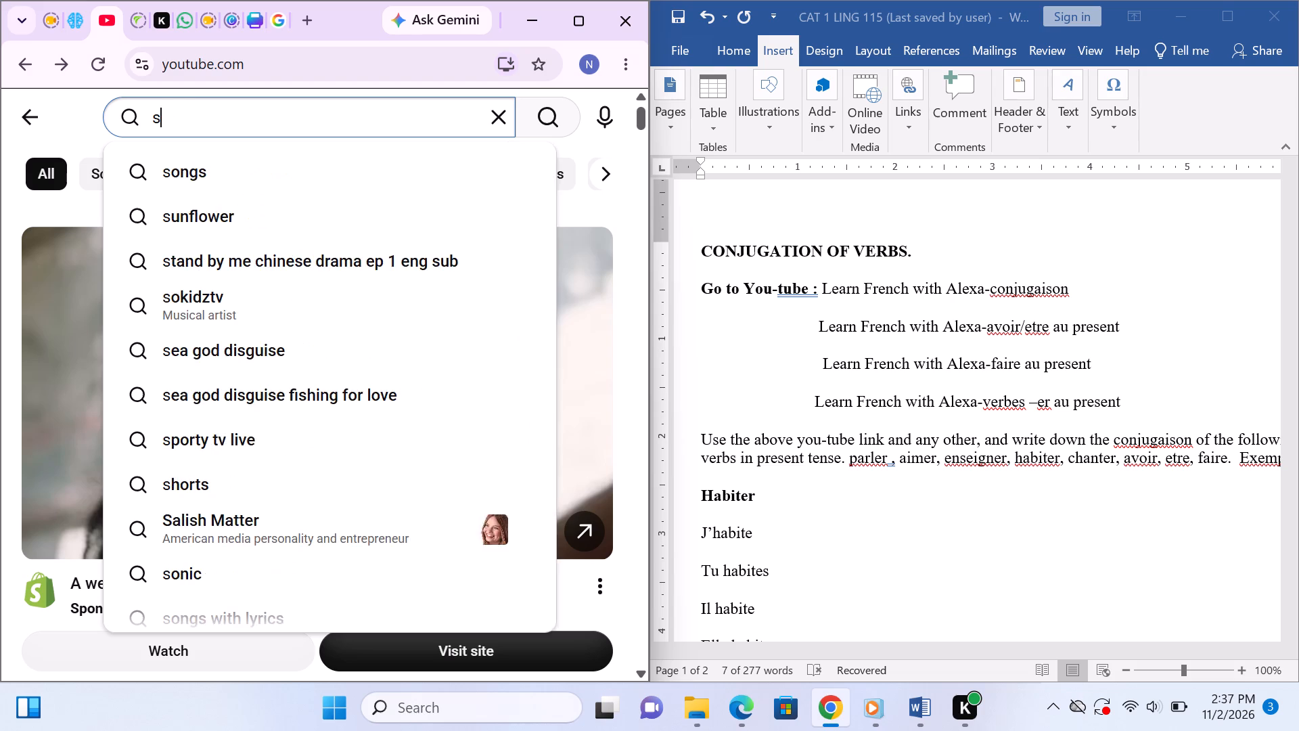
key("BackSpace")
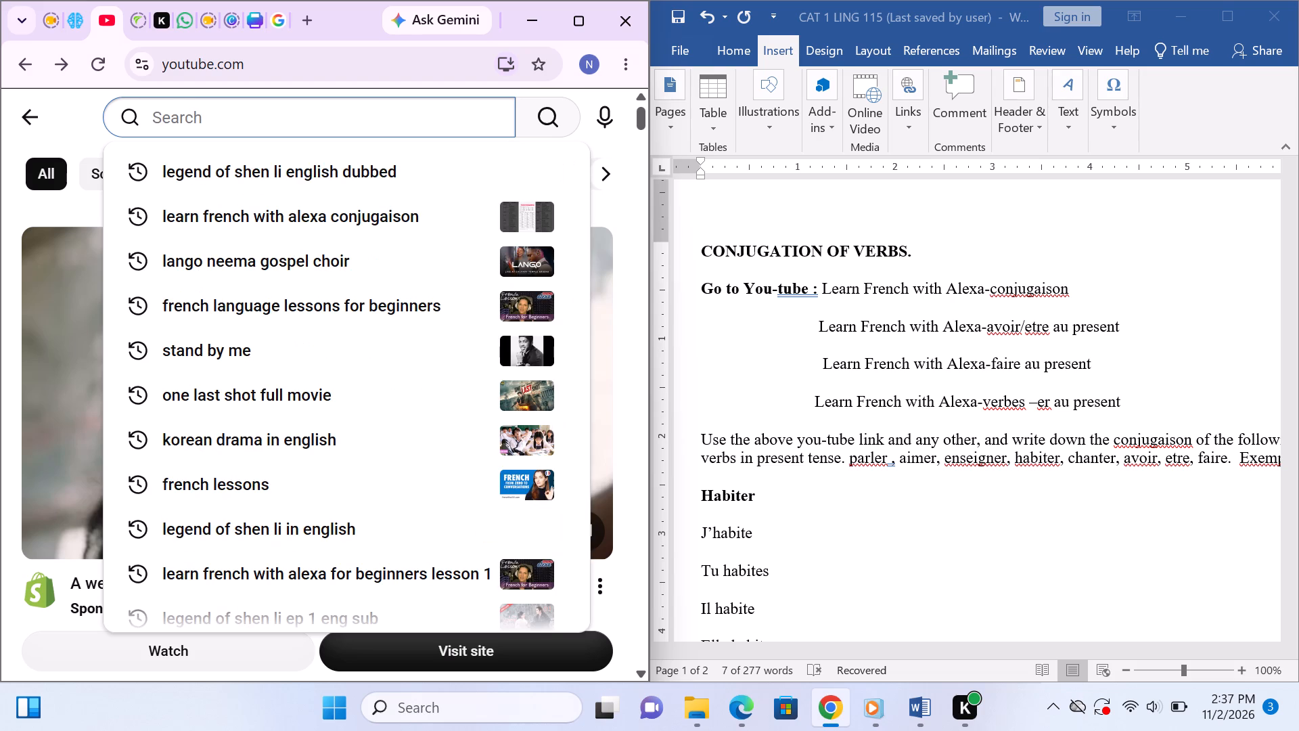
right_click(185, 113)
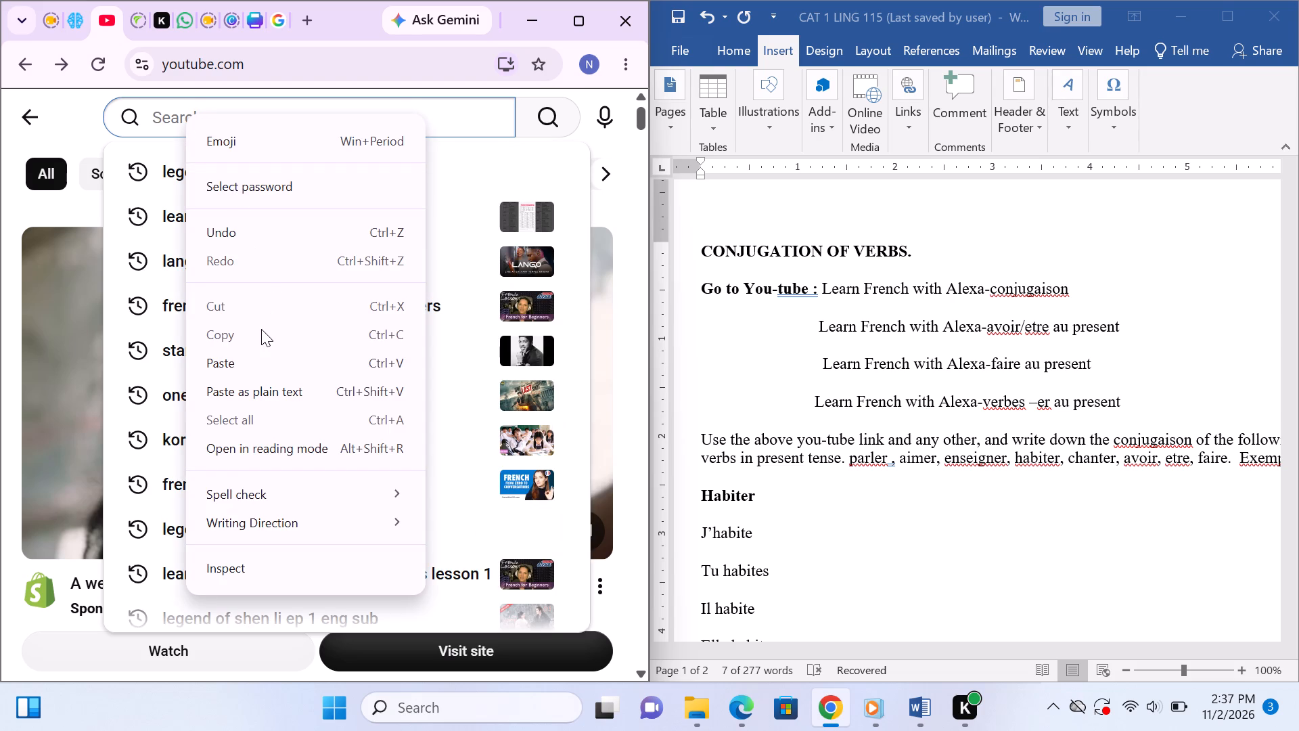
left_click(240, 365)
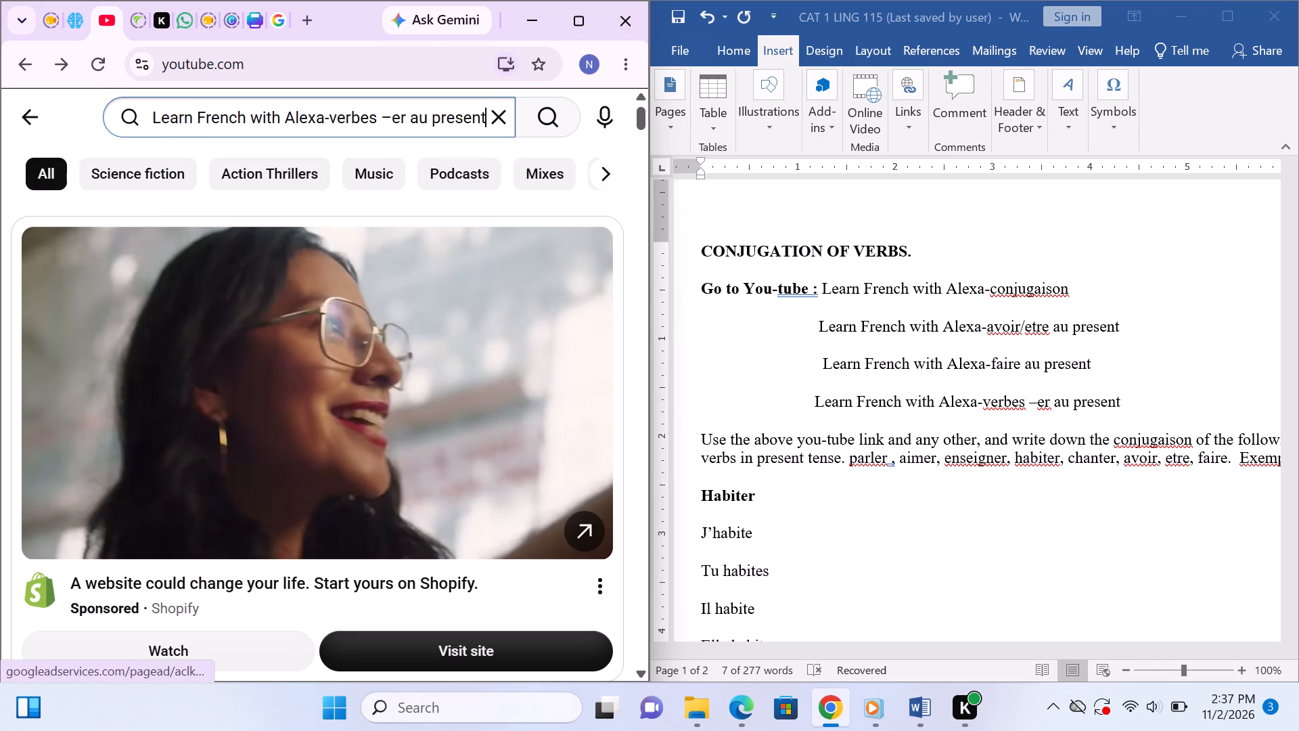
left_click(552, 108)
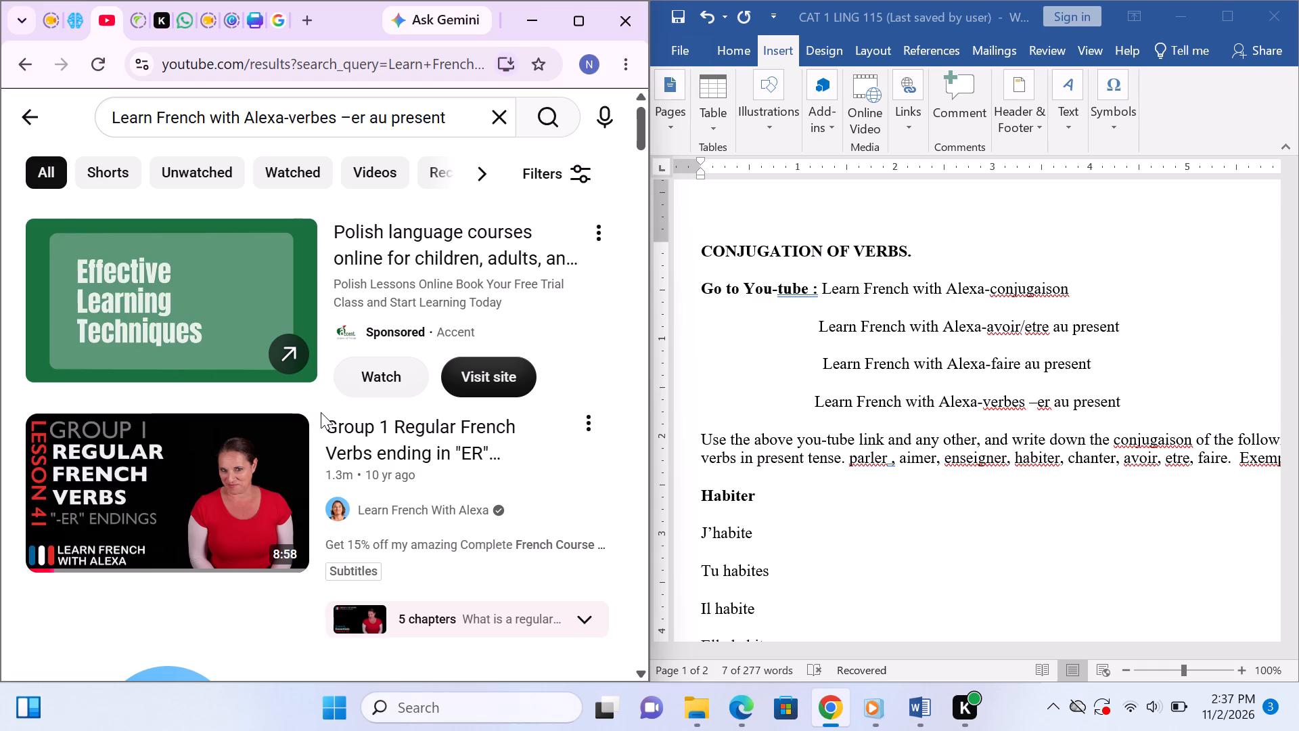
Look through the results, play Learn French With Alexa's "Group 1 Regular French Verbs ending in "ER"" video, and skip the ad.
scroll(284, 510, "down", 3)
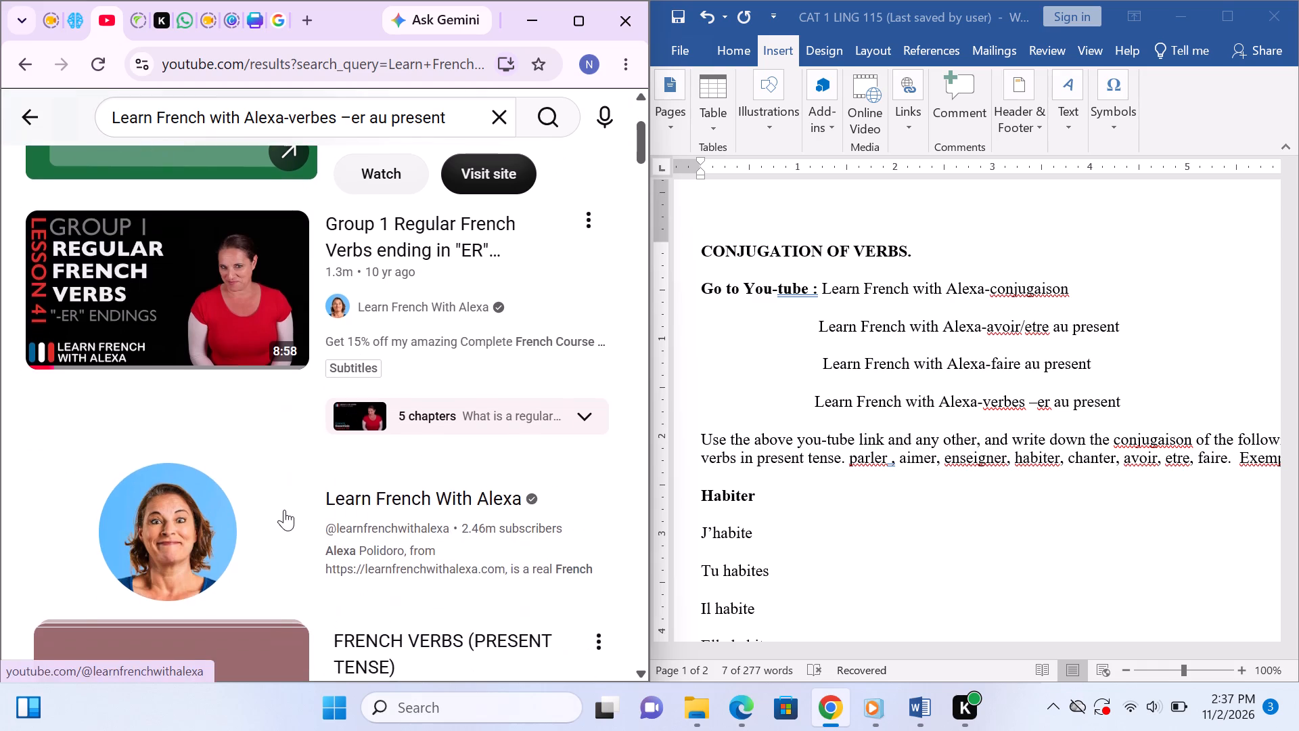
scroll(284, 510, "down", 1)
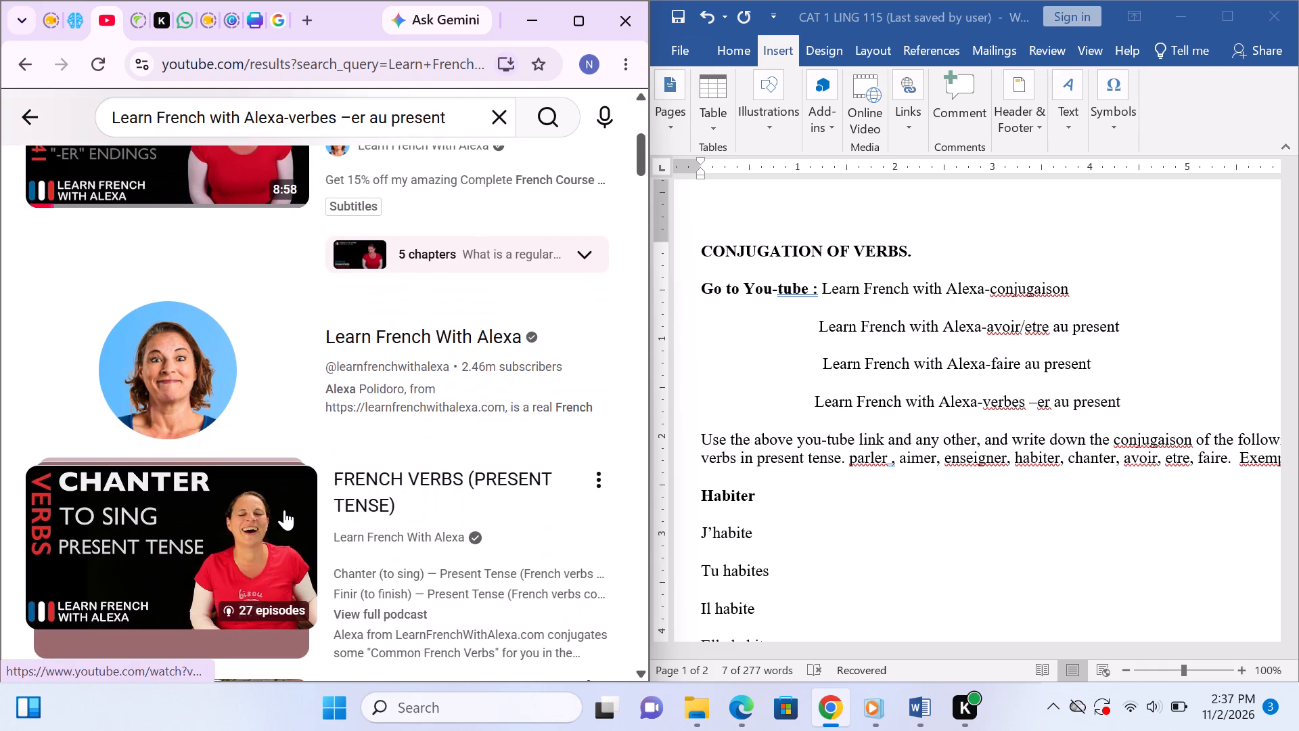
scroll(284, 510, "up", 5)
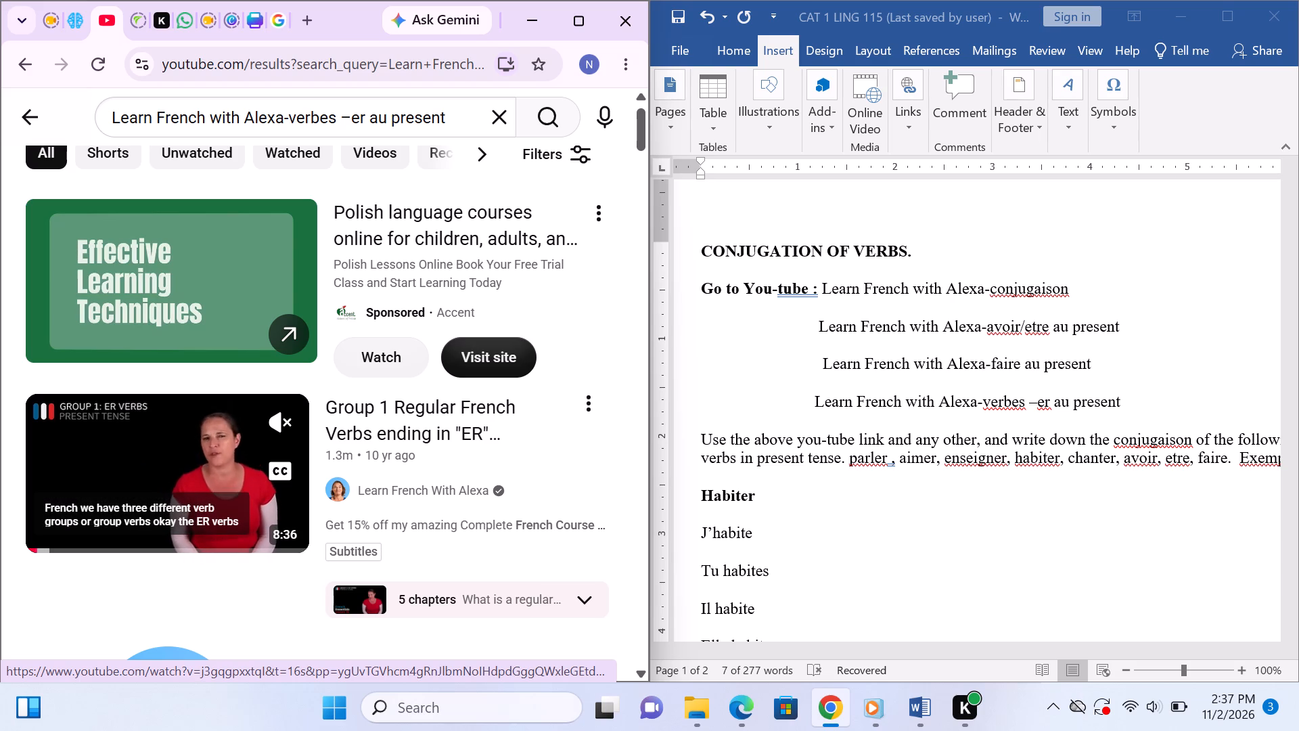
left_click(215, 453)
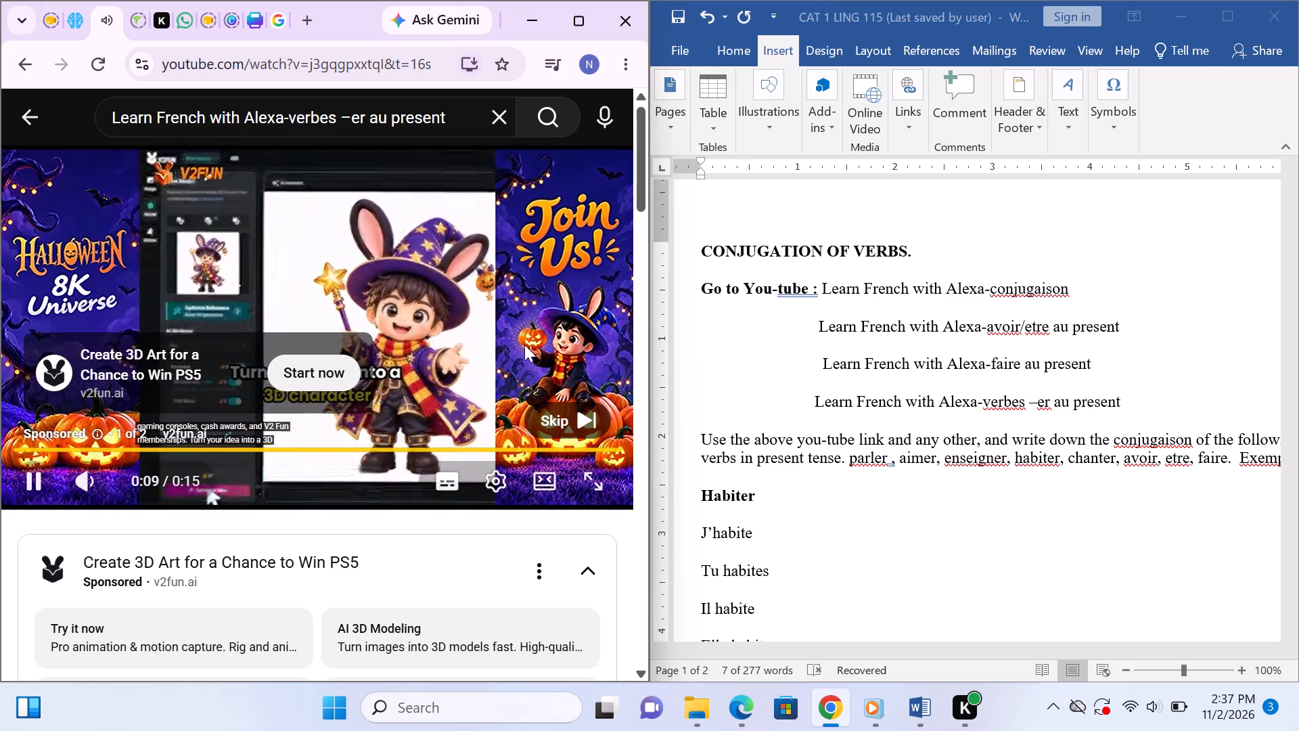
left_click(578, 412)
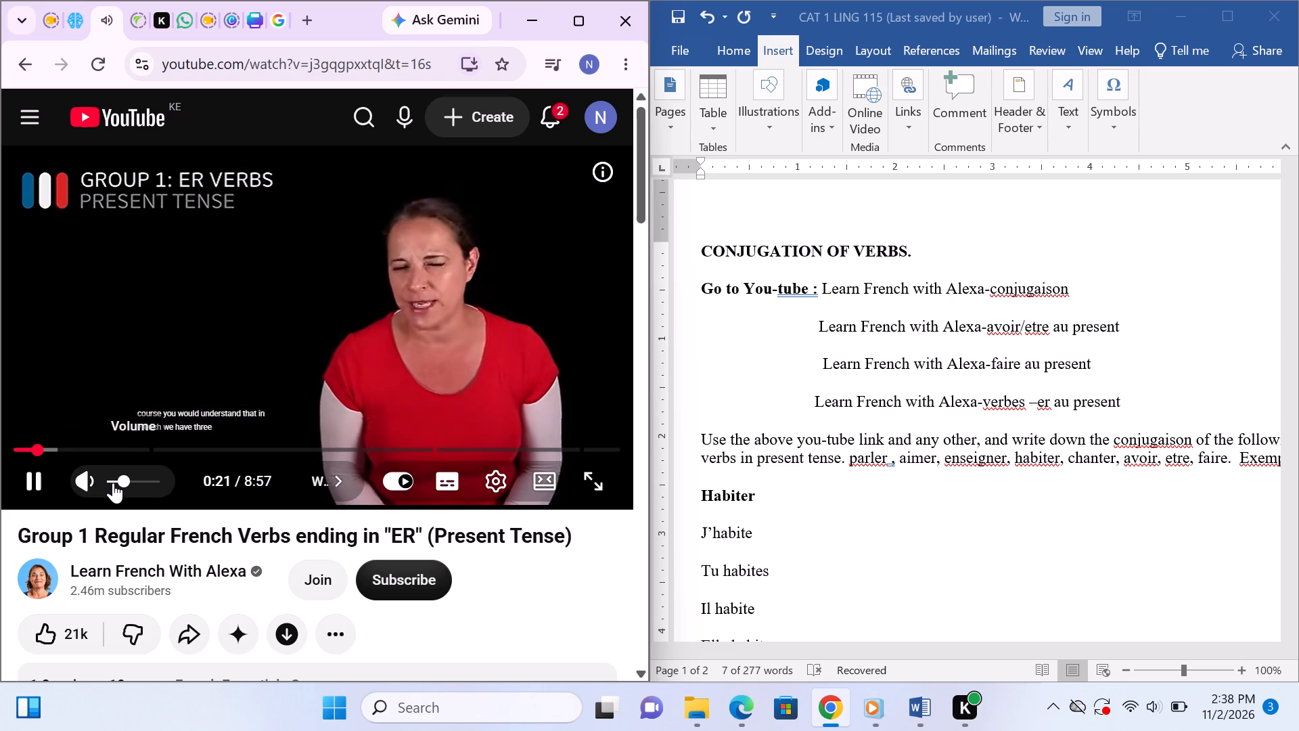
Raise the playing lesson video's volume slightly.
left_click(137, 478)
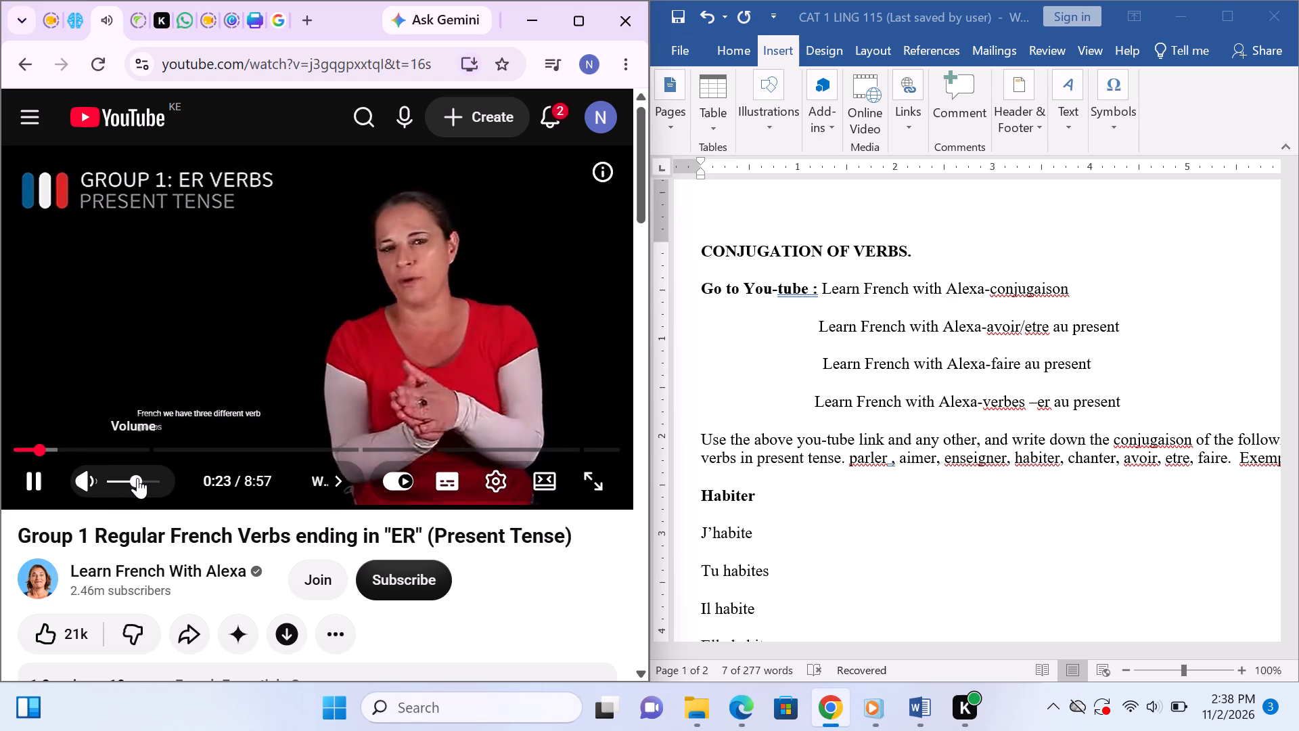
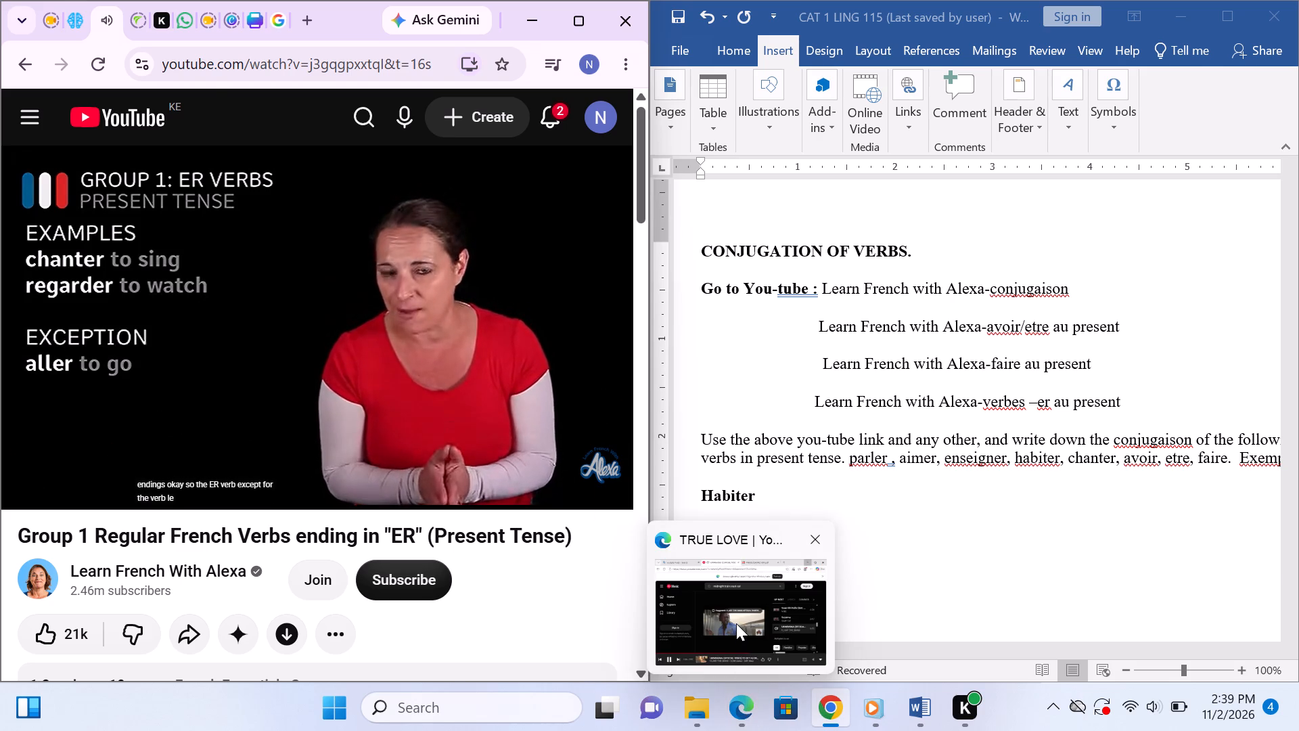
Switch to YouTube Music in Microsoft Edge, skip to the next song, pause it, and return to the French lesson.
left_click(736, 625)
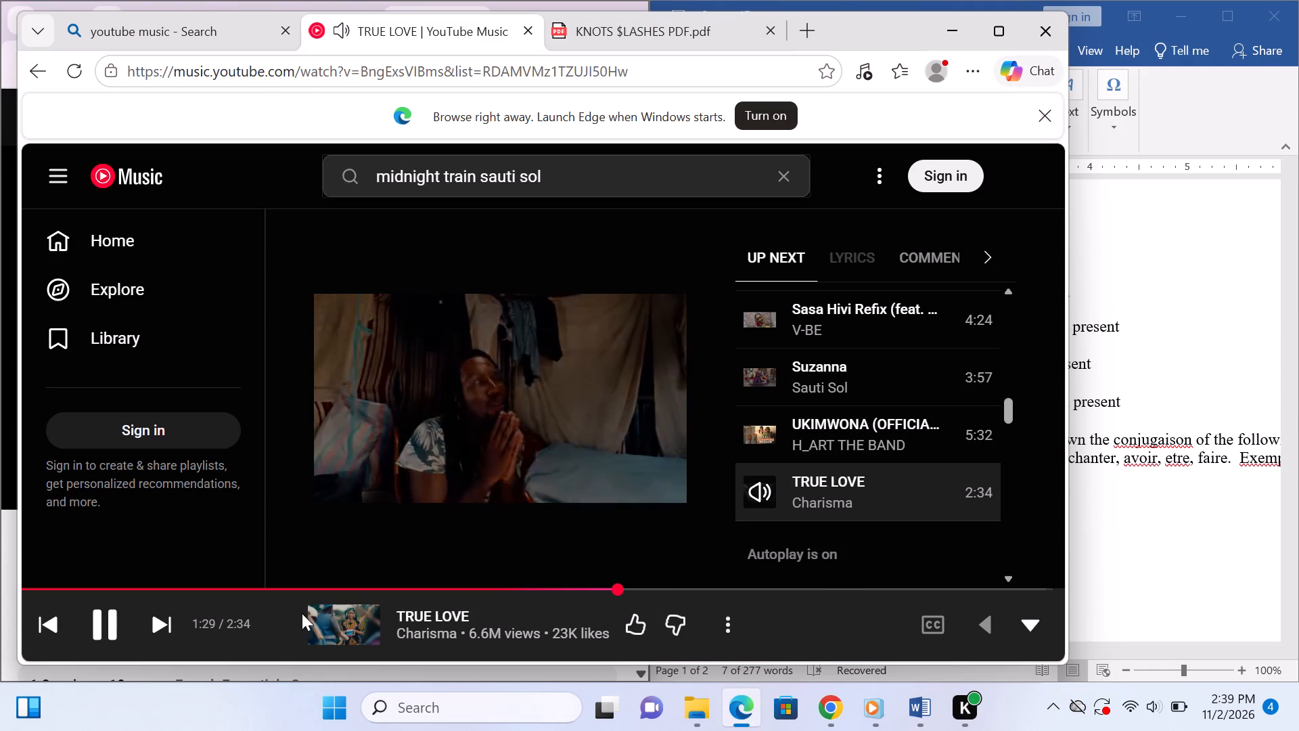
left_click(159, 624)
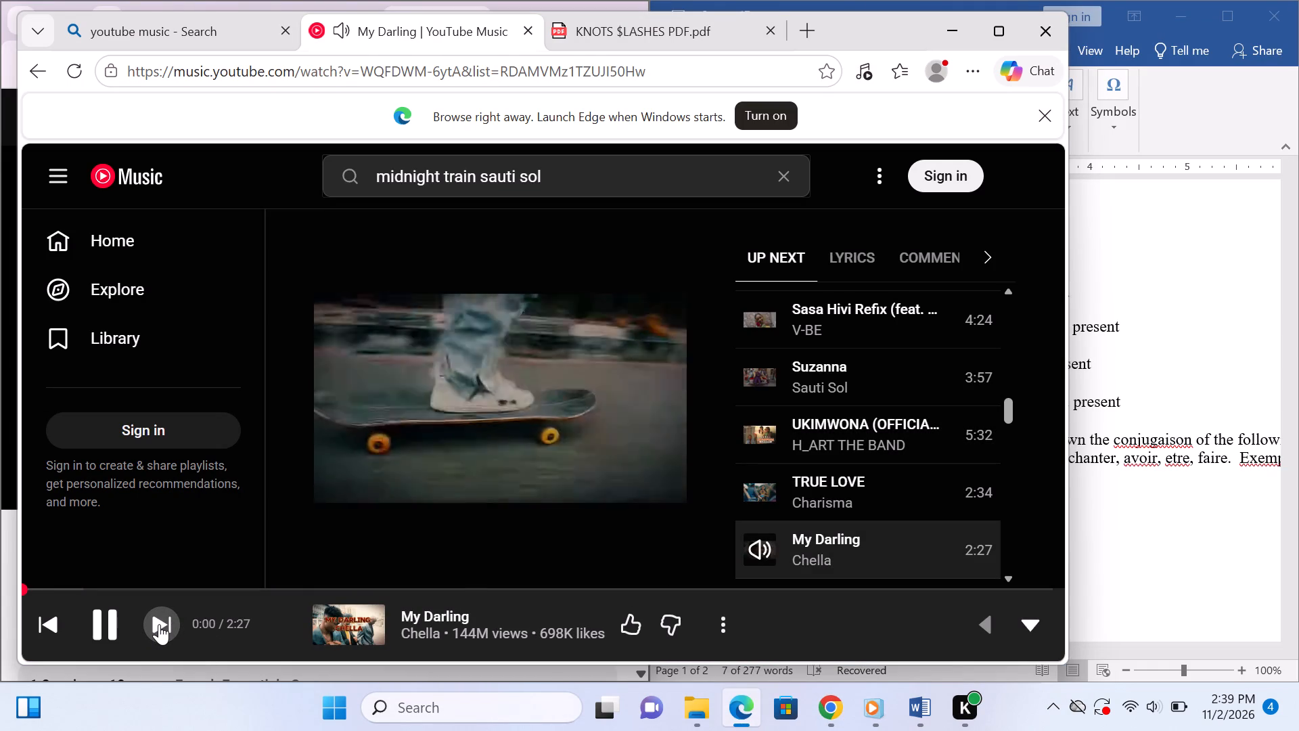
left_click(99, 626)
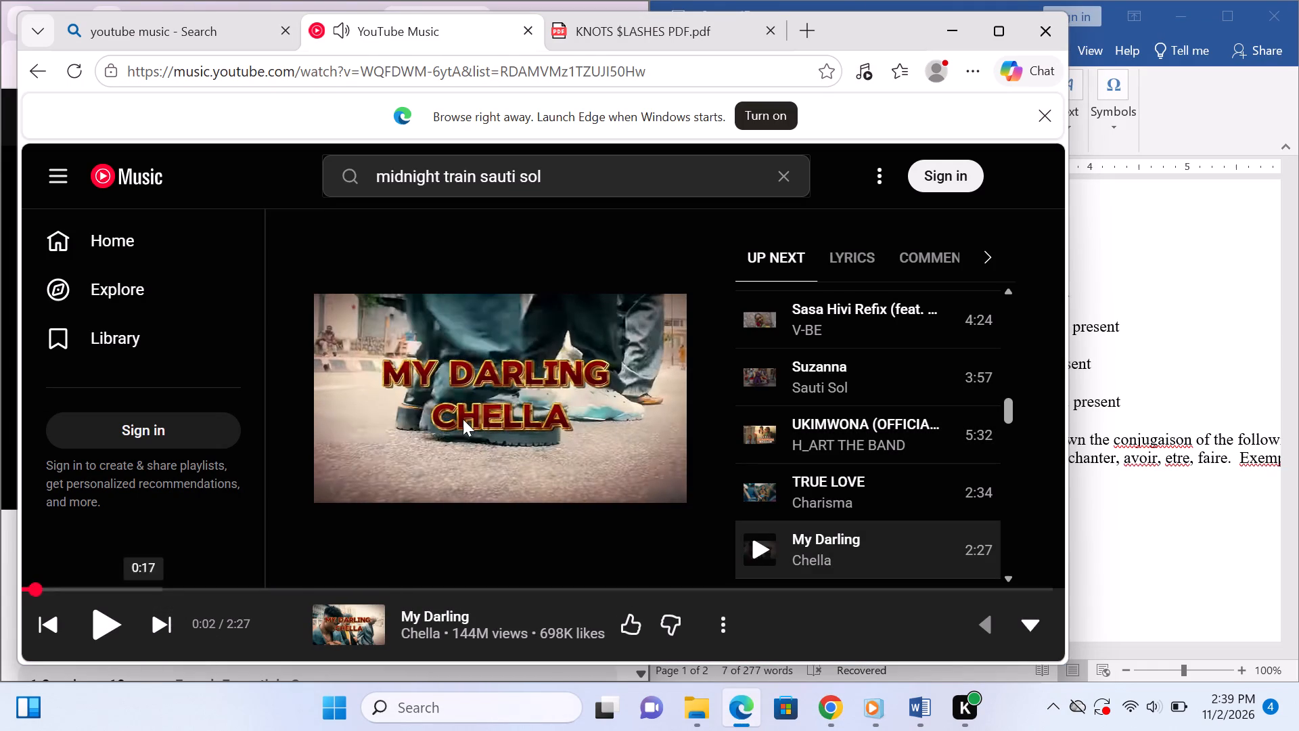
left_click(951, 34)
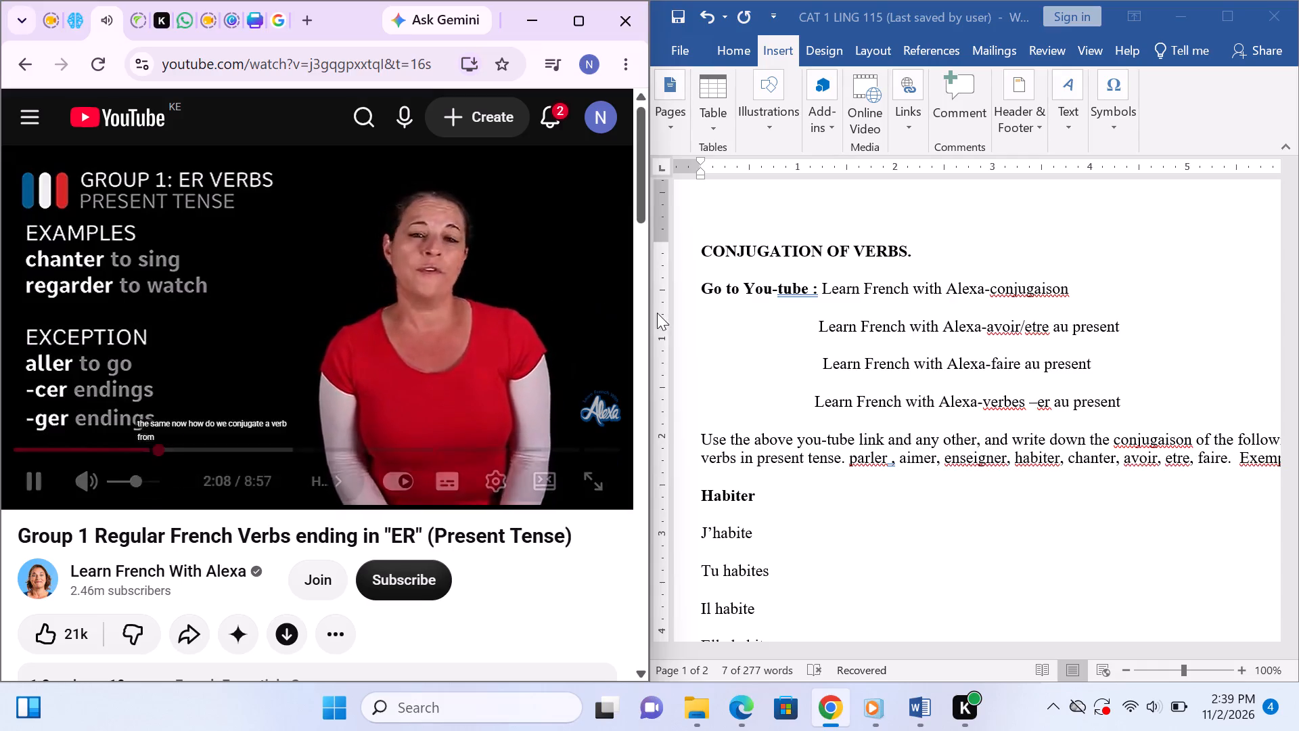
Look through the assignment's exercises a, b and c in the document while the -ER verbs lesson plays.
scroll(925, 504, "down", 8)
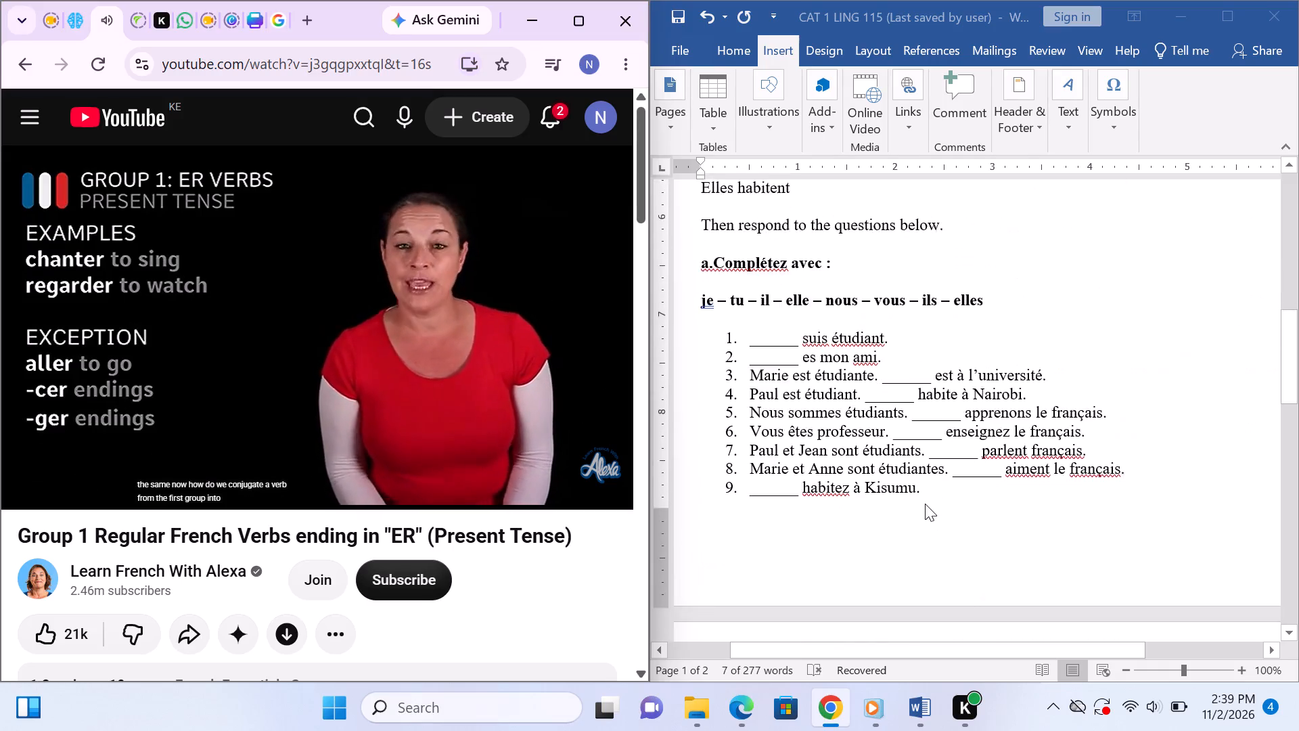
scroll(925, 504, "down", 10)
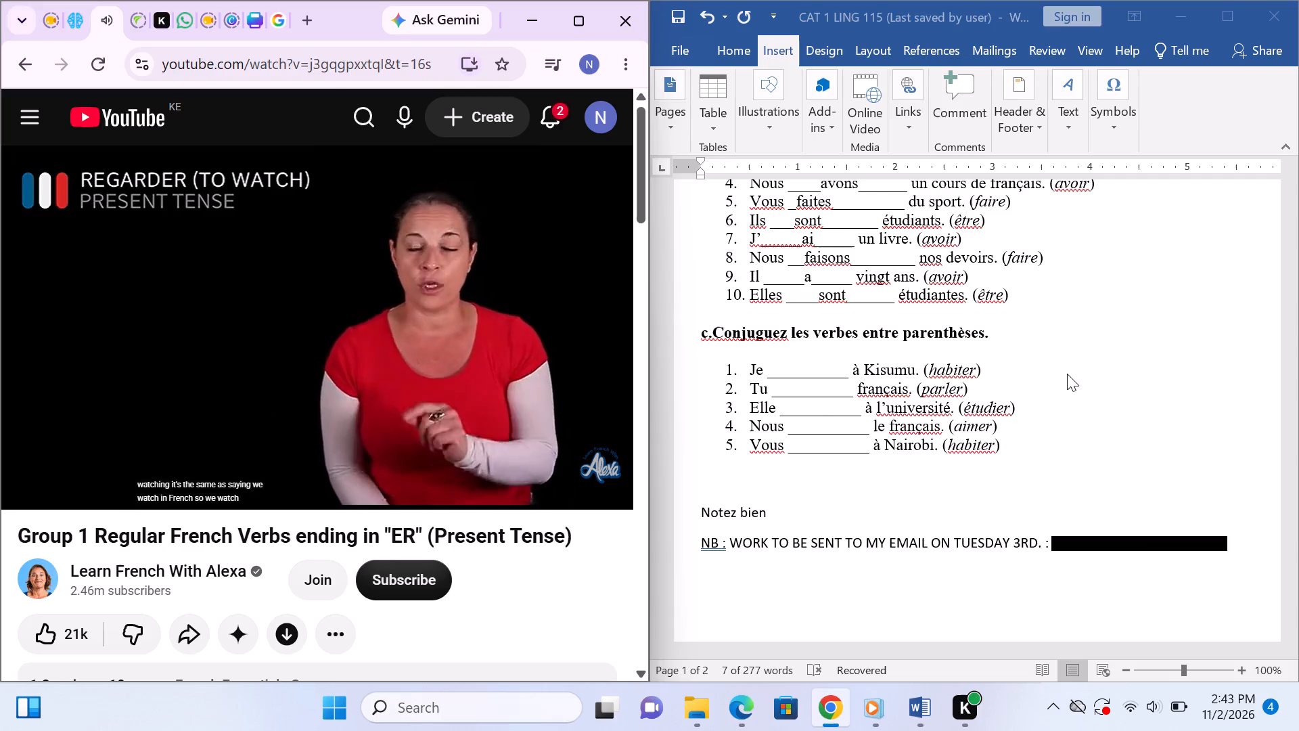
scroll(1067, 374, "up", 10)
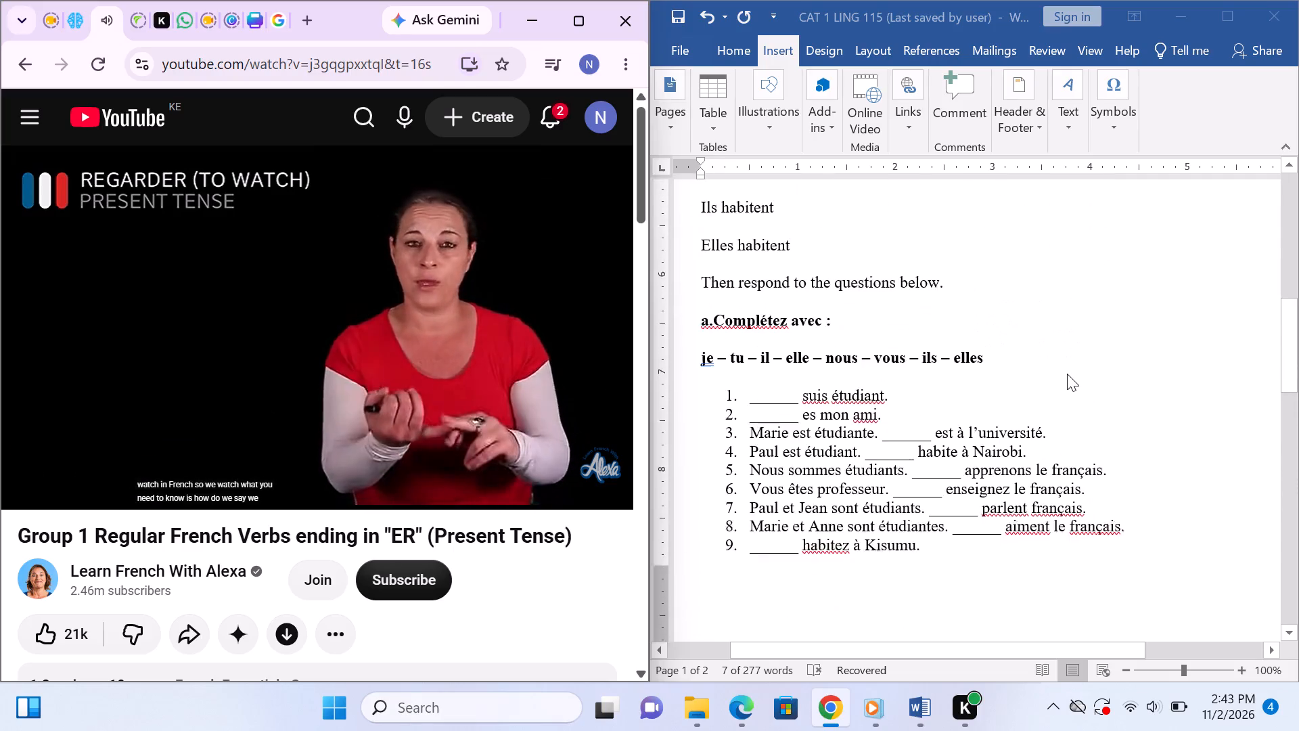
scroll(1067, 374, "up", 3)
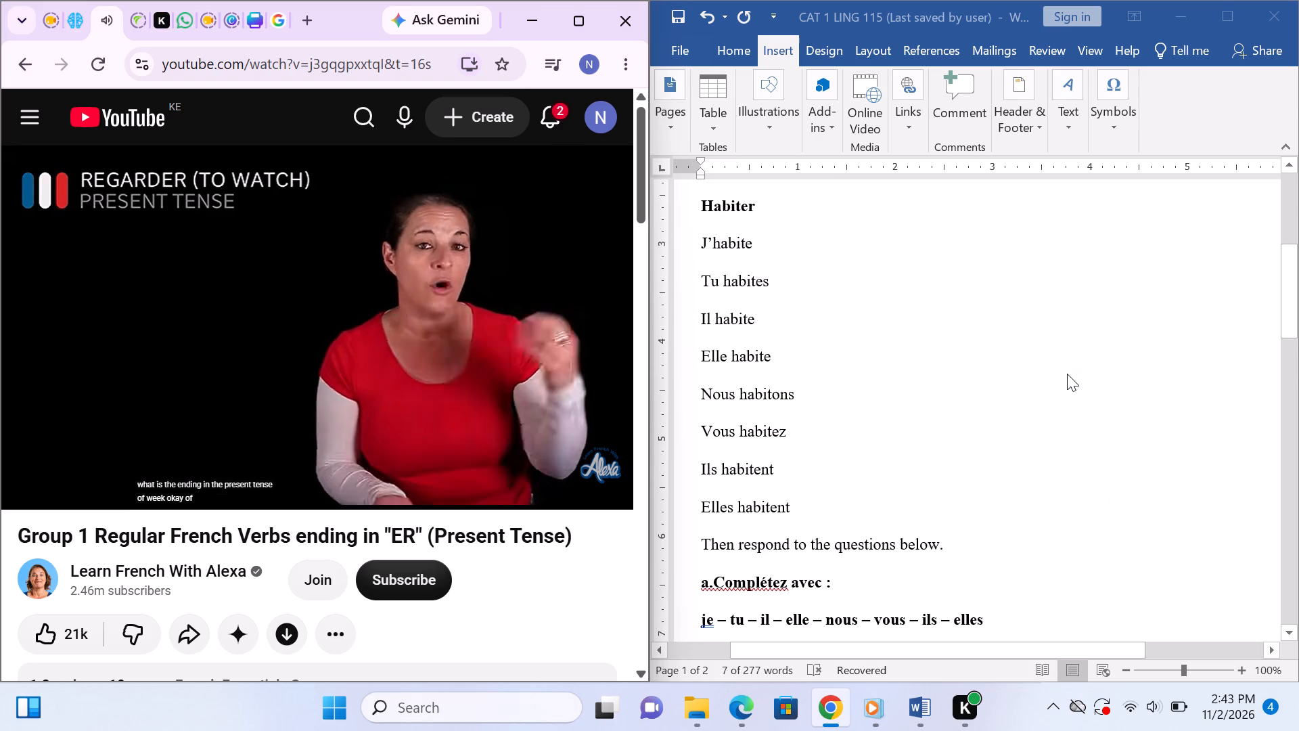
scroll(1067, 374, "down", 9)
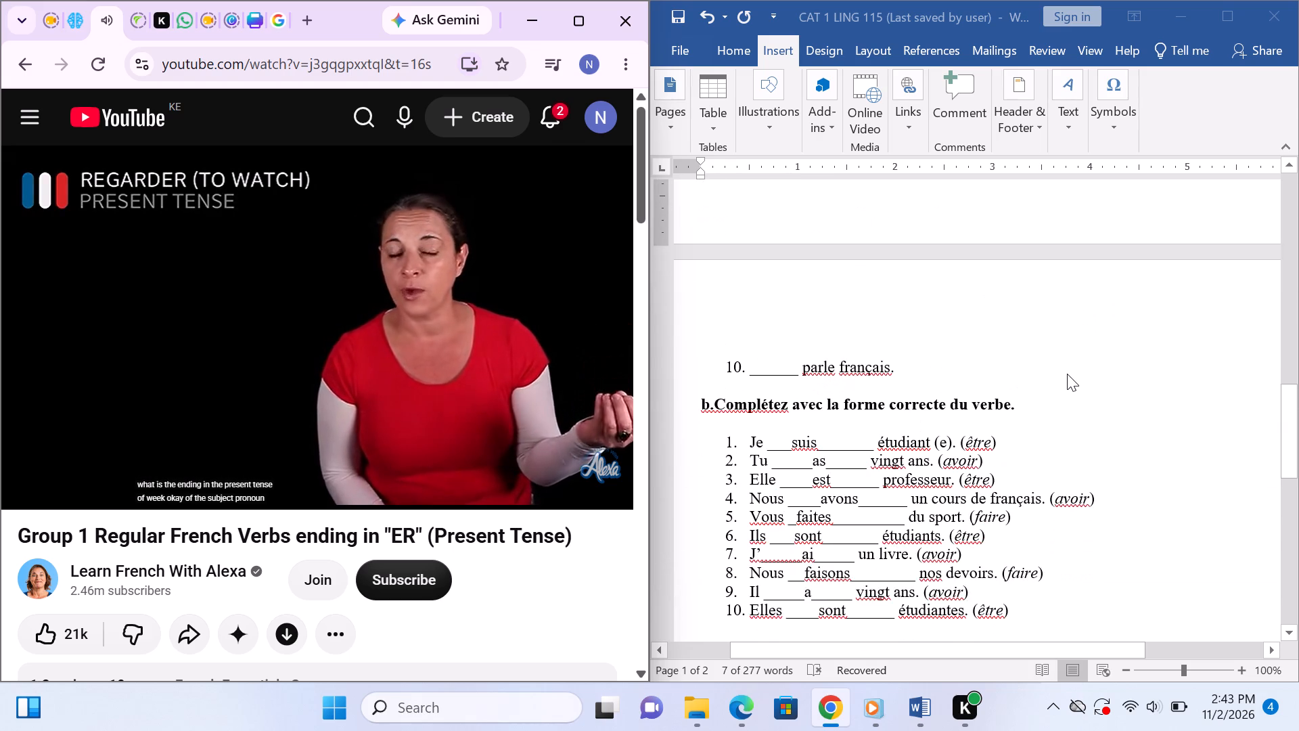
scroll(1067, 374, "down", 4)
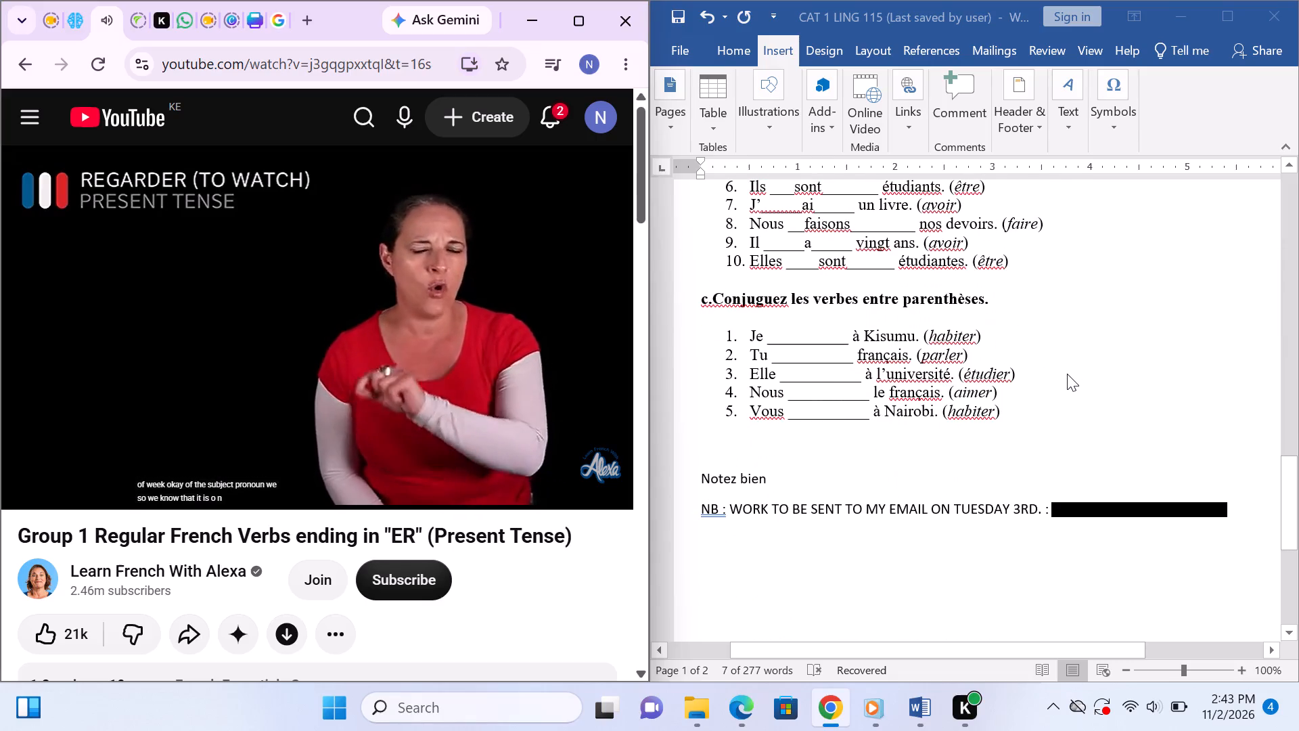
scroll(1067, 374, "up", 6)
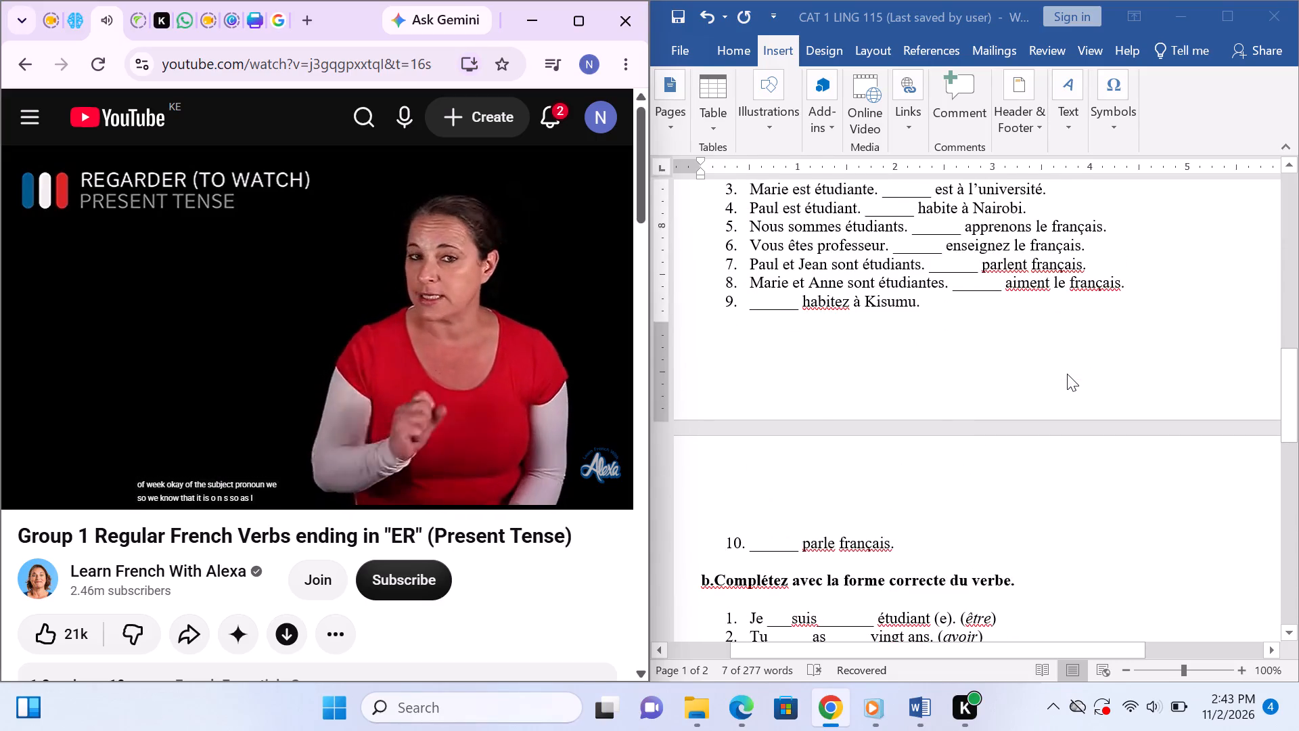
scroll(1067, 374, "down", 1)
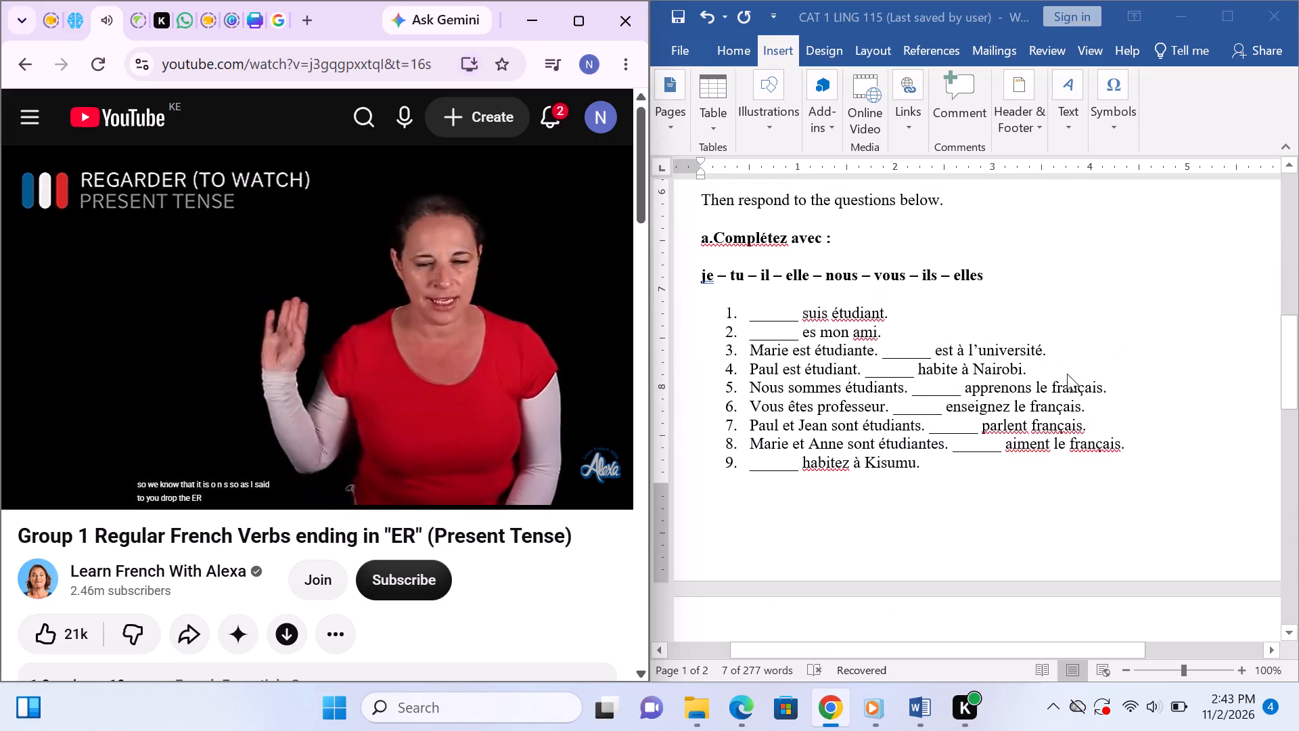
scroll(1067, 374, "down", 7)
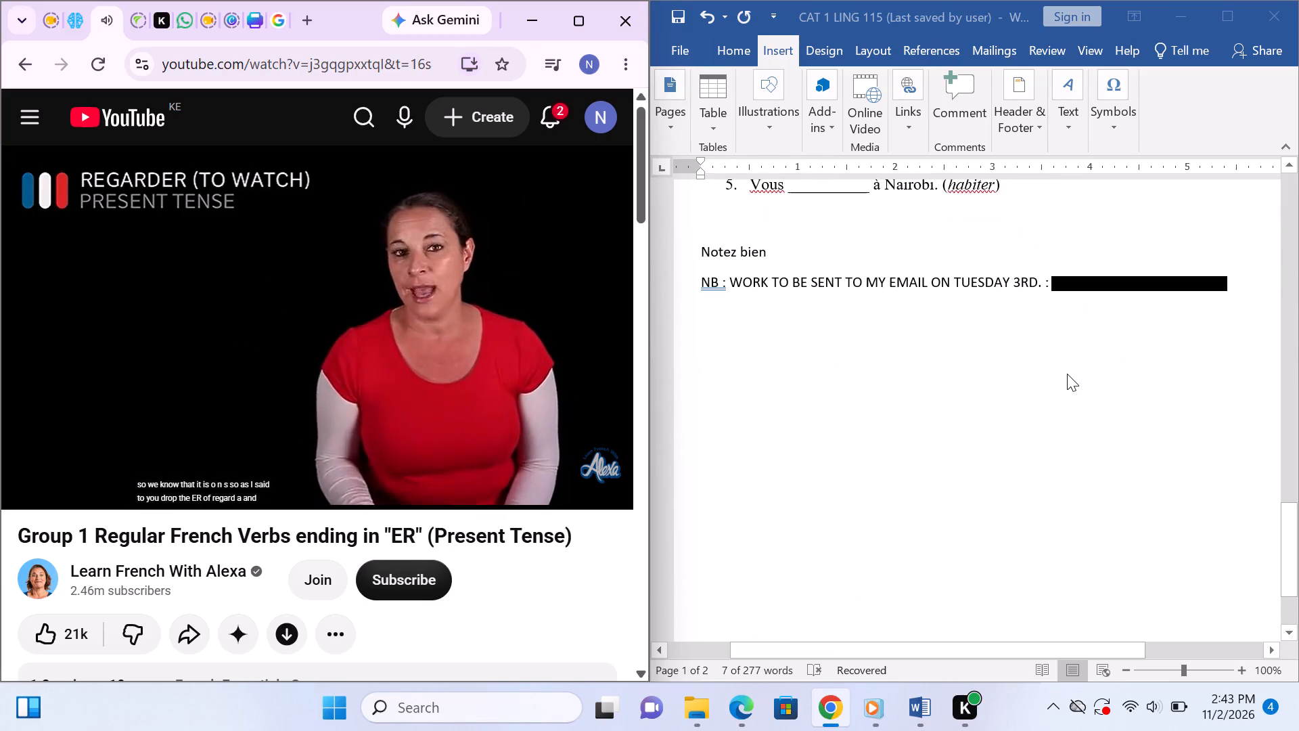
scroll(1067, 374, "up", 3)
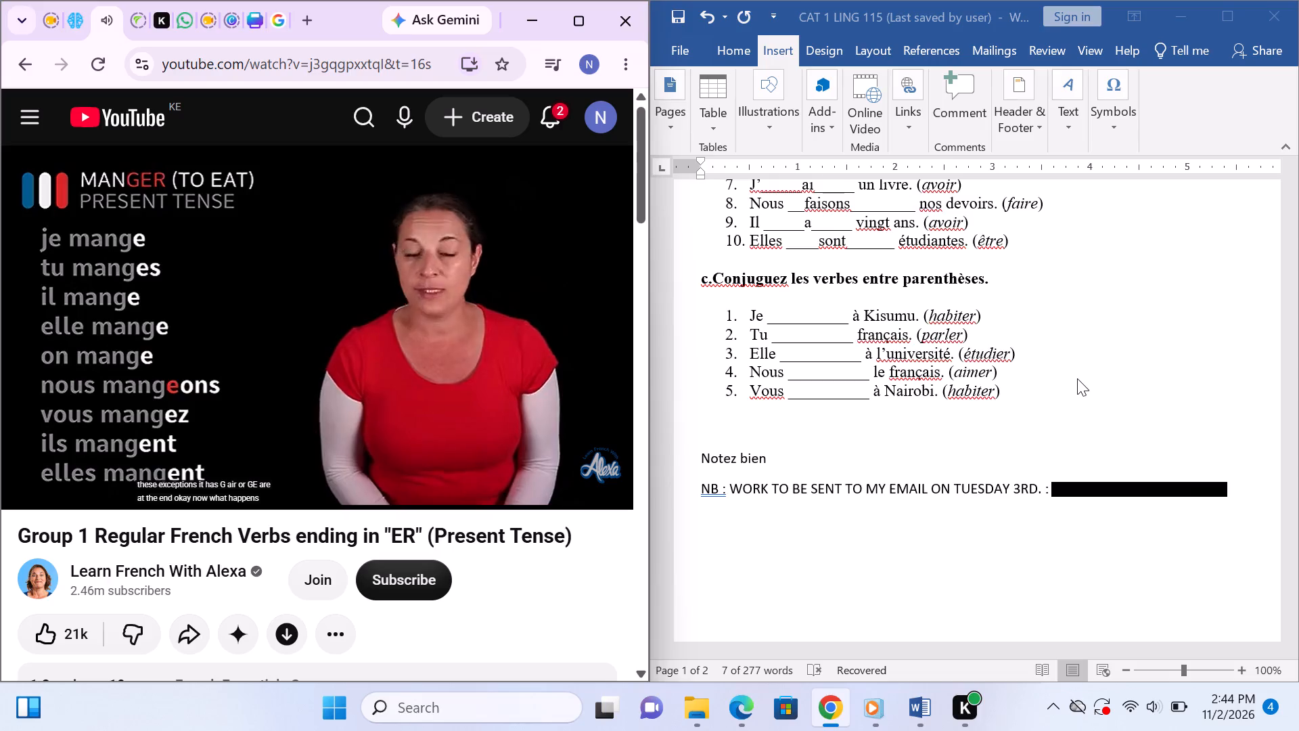
Review the assignment's verb list and Habiter example, and check exercises a to c for blanks still to fill.
scroll(1085, 299, "up", 13)
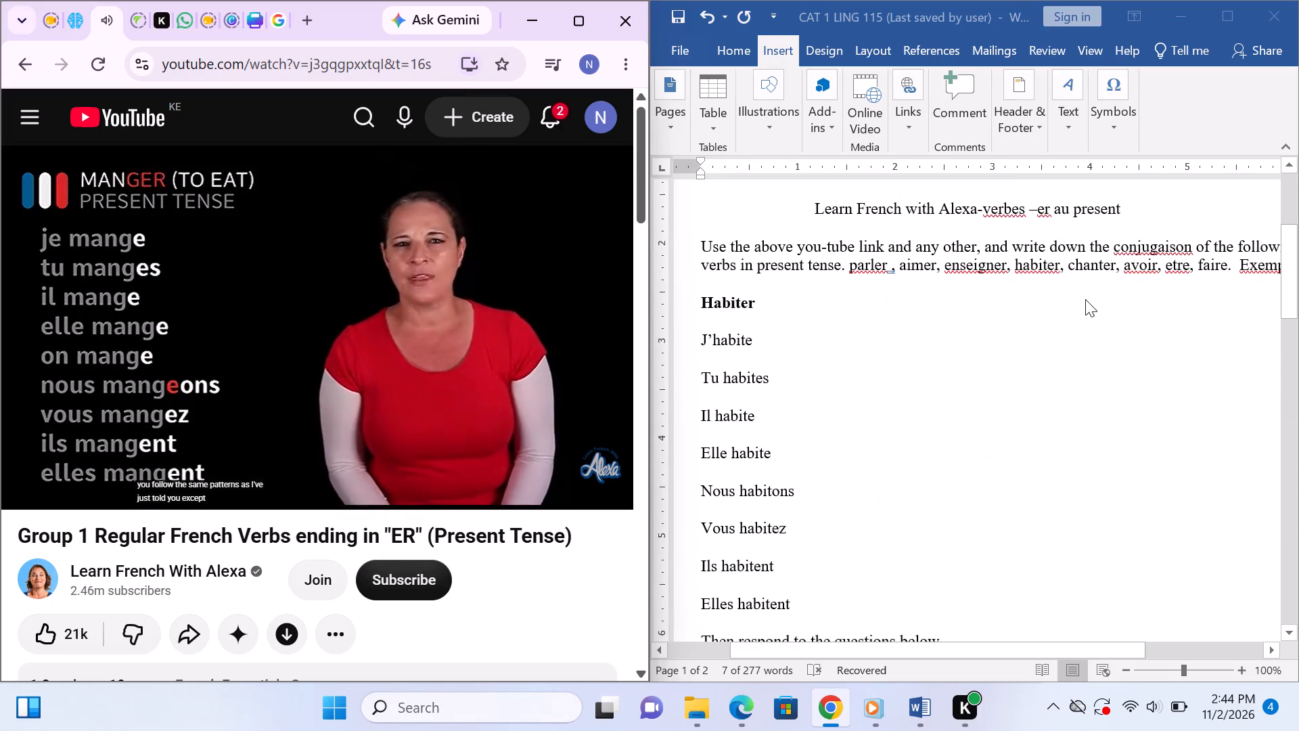
scroll(1085, 299, "down", 1)
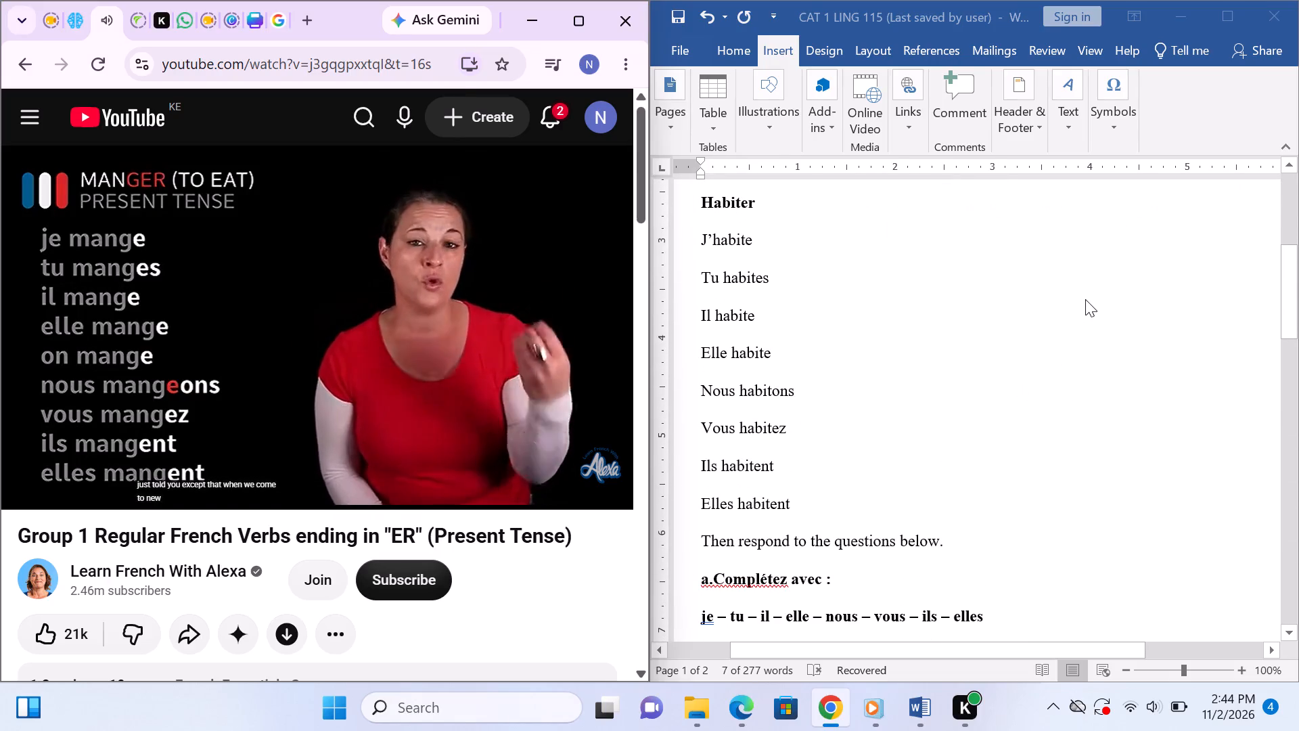
scroll(1085, 299, "up", 1)
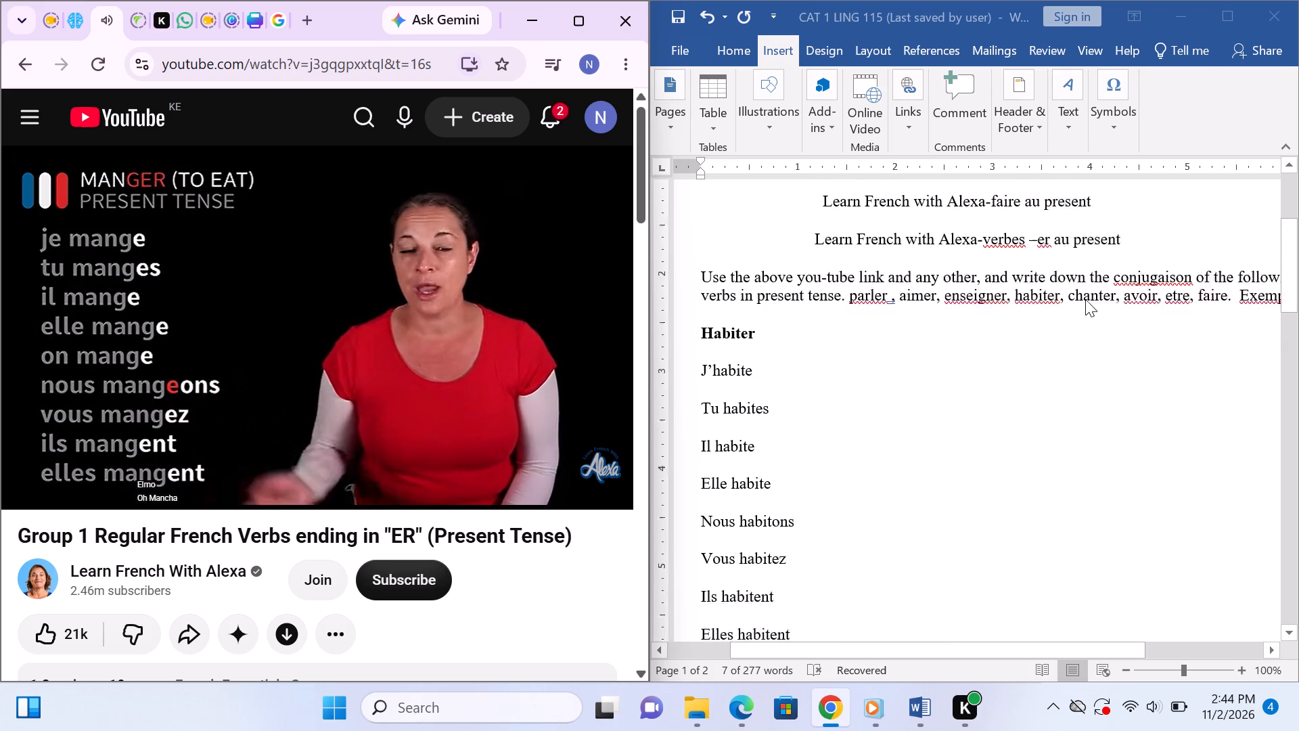
scroll(1085, 299, "up", 1)
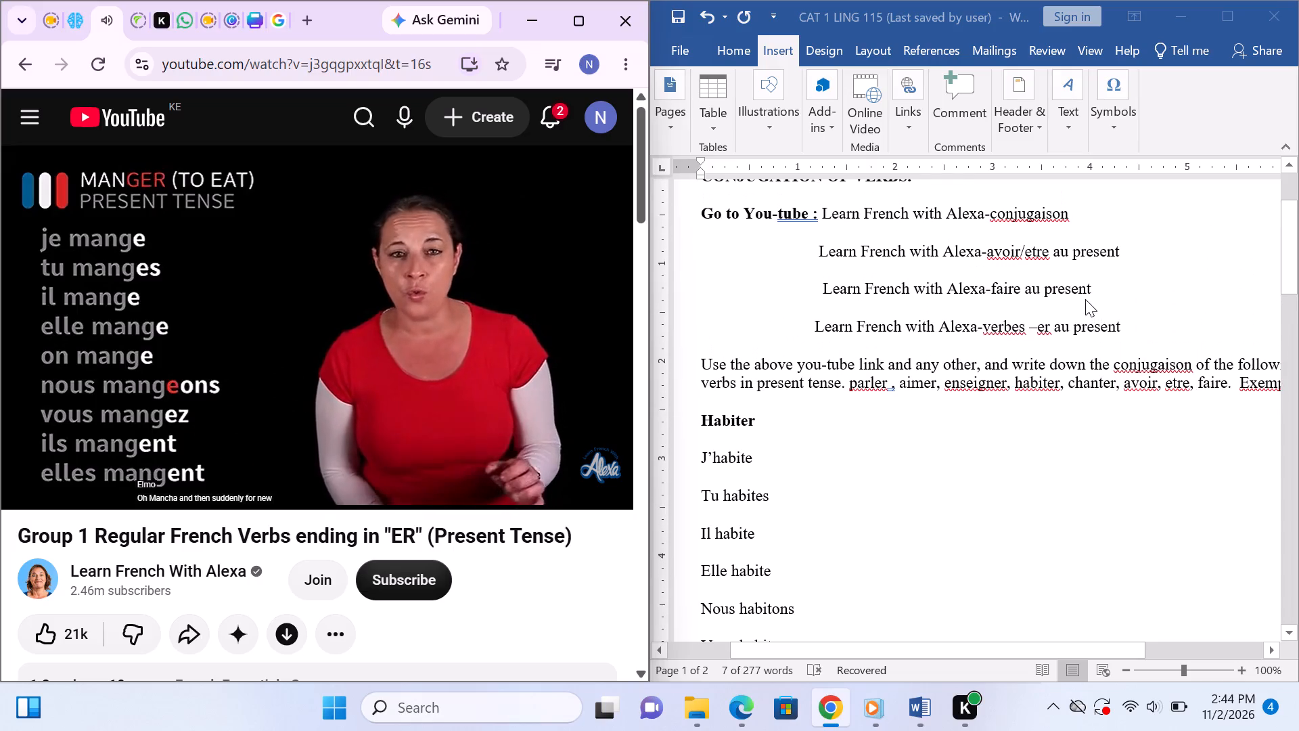
scroll(1085, 299, "down", 6)
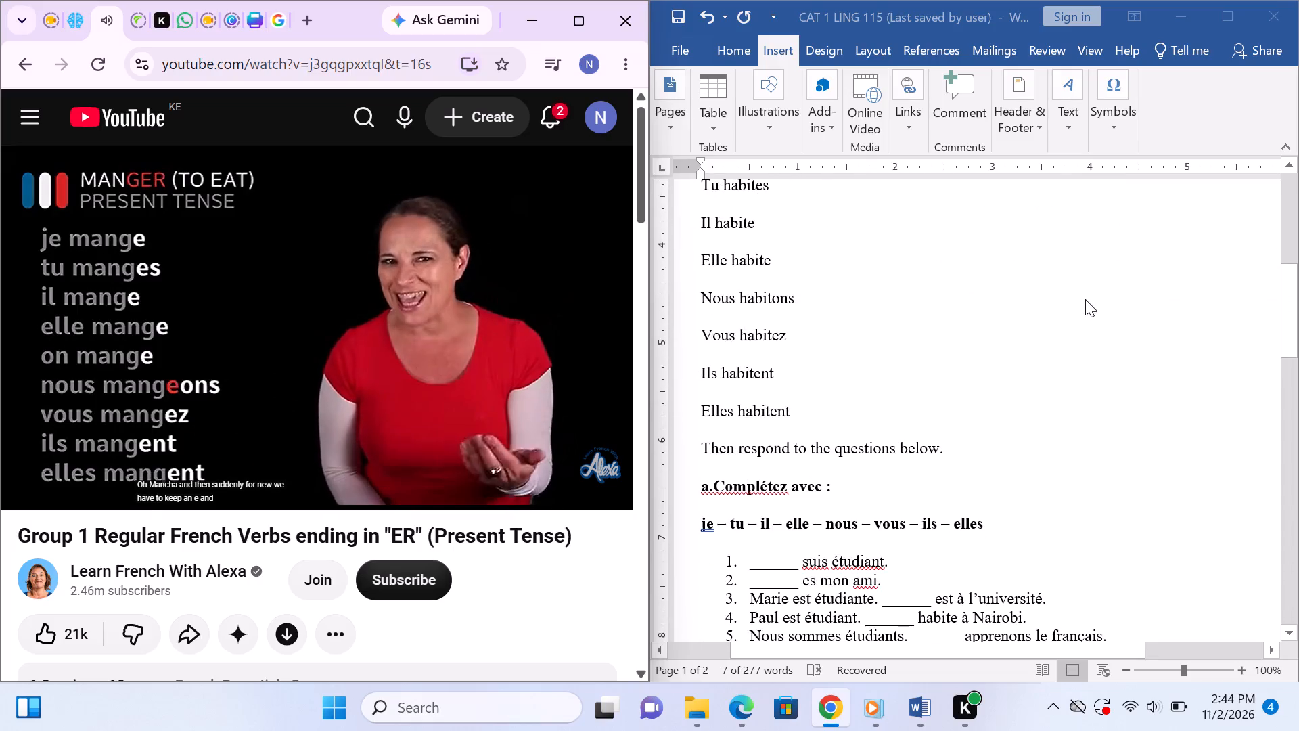
scroll(1085, 299, "down", 7)
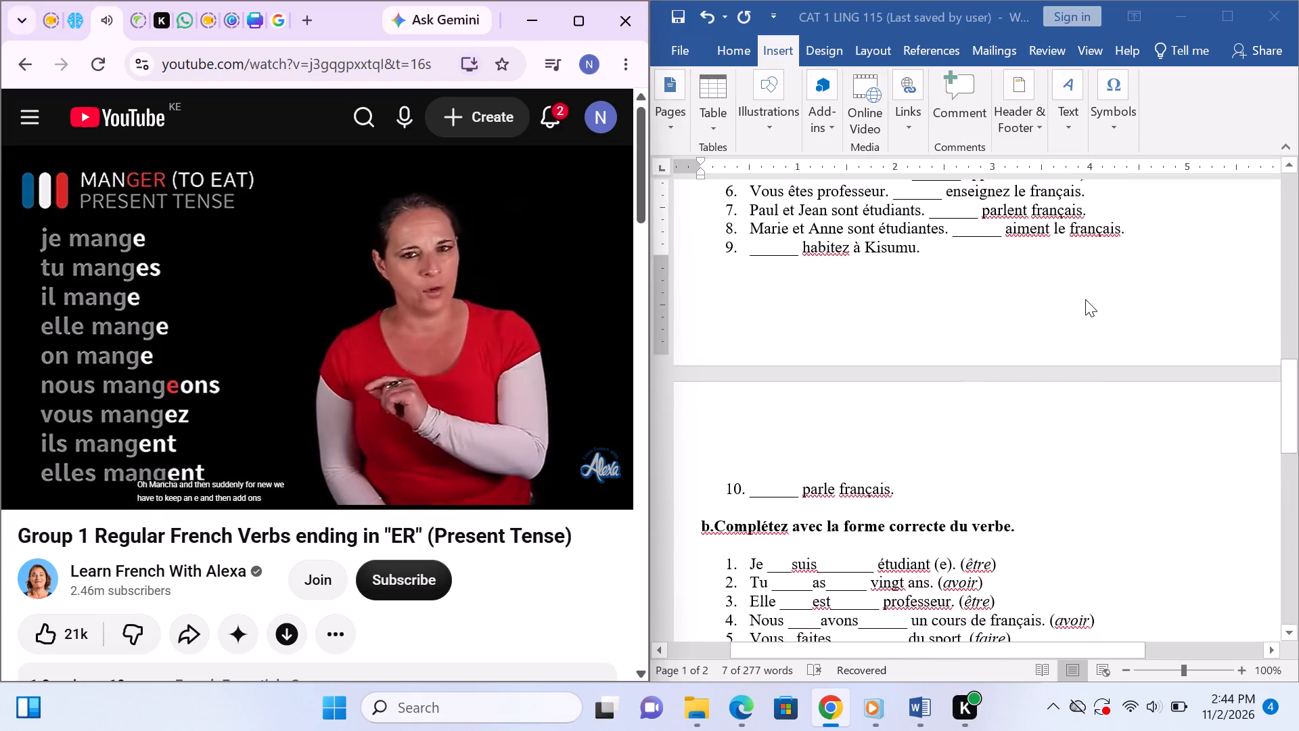
scroll(1085, 299, "down", 4)
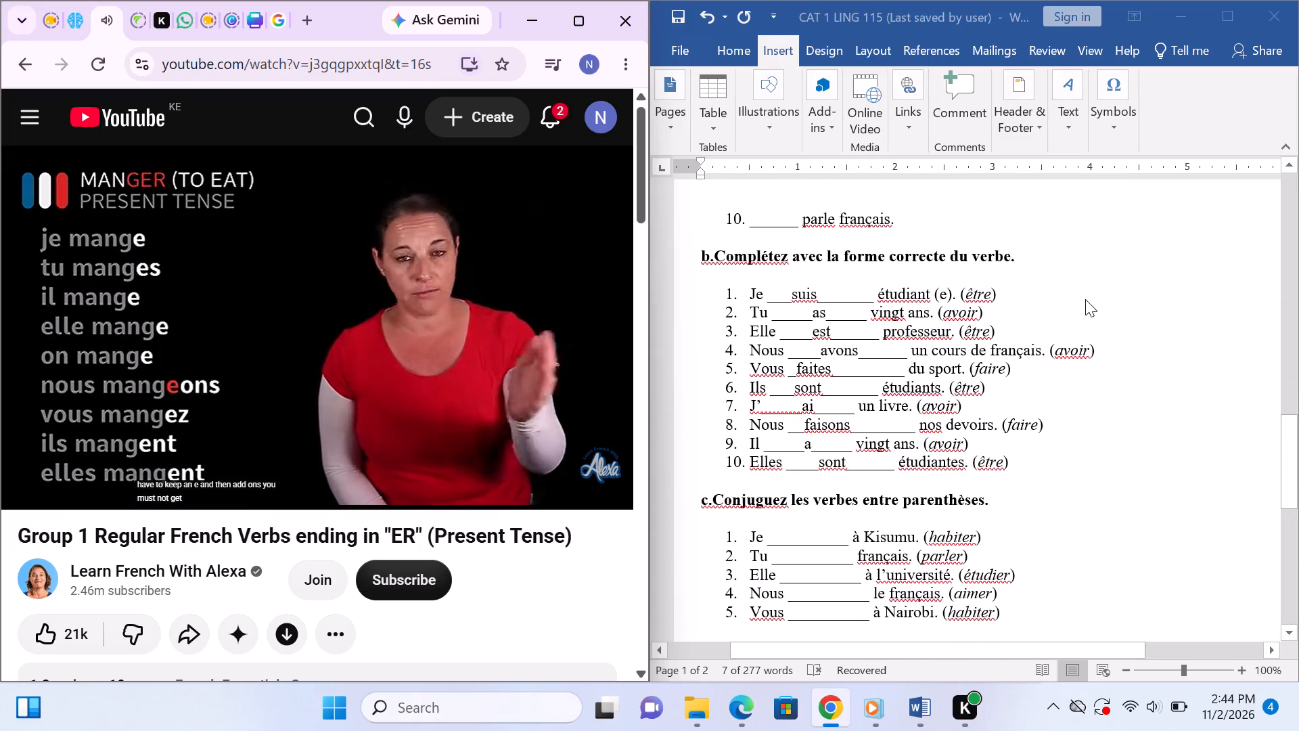
scroll(1085, 299, "down", 1)
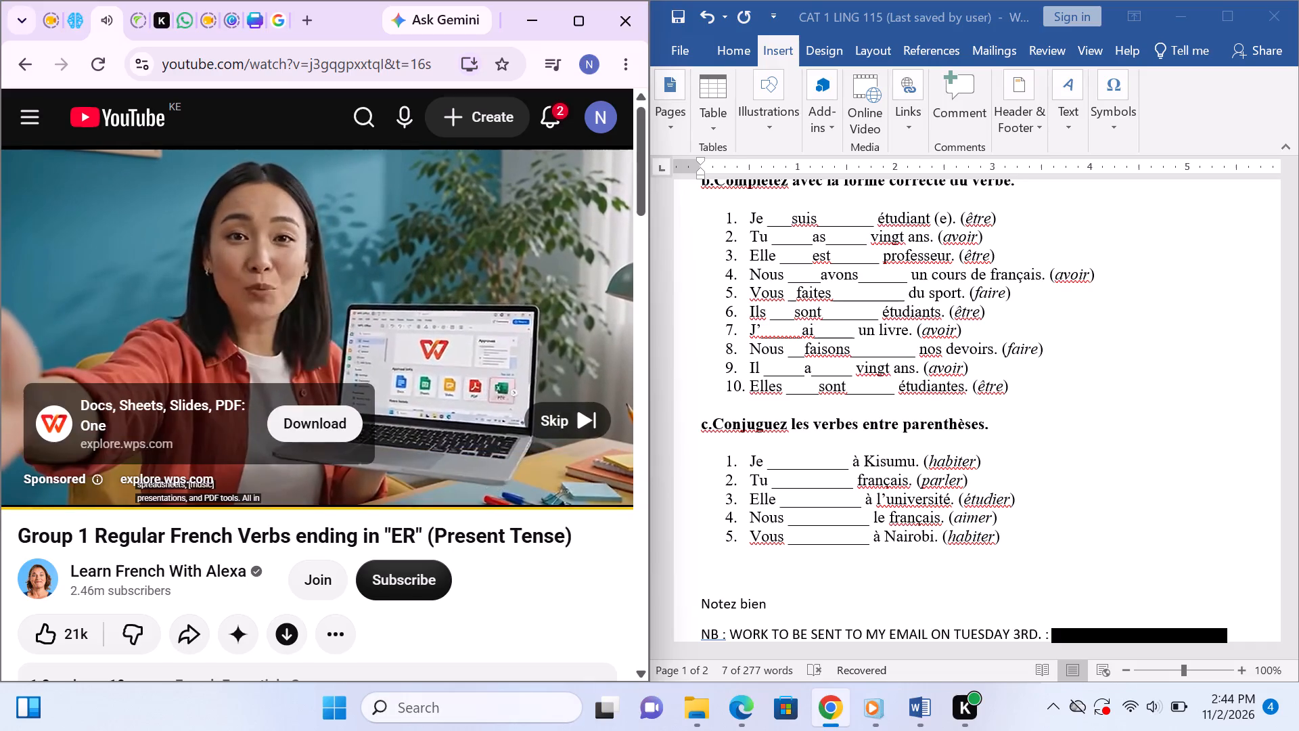
Skip the ad, return the lesson to the "Chanter" present-tense conjugation at about 2:58, and pause it there.
left_click(568, 418)
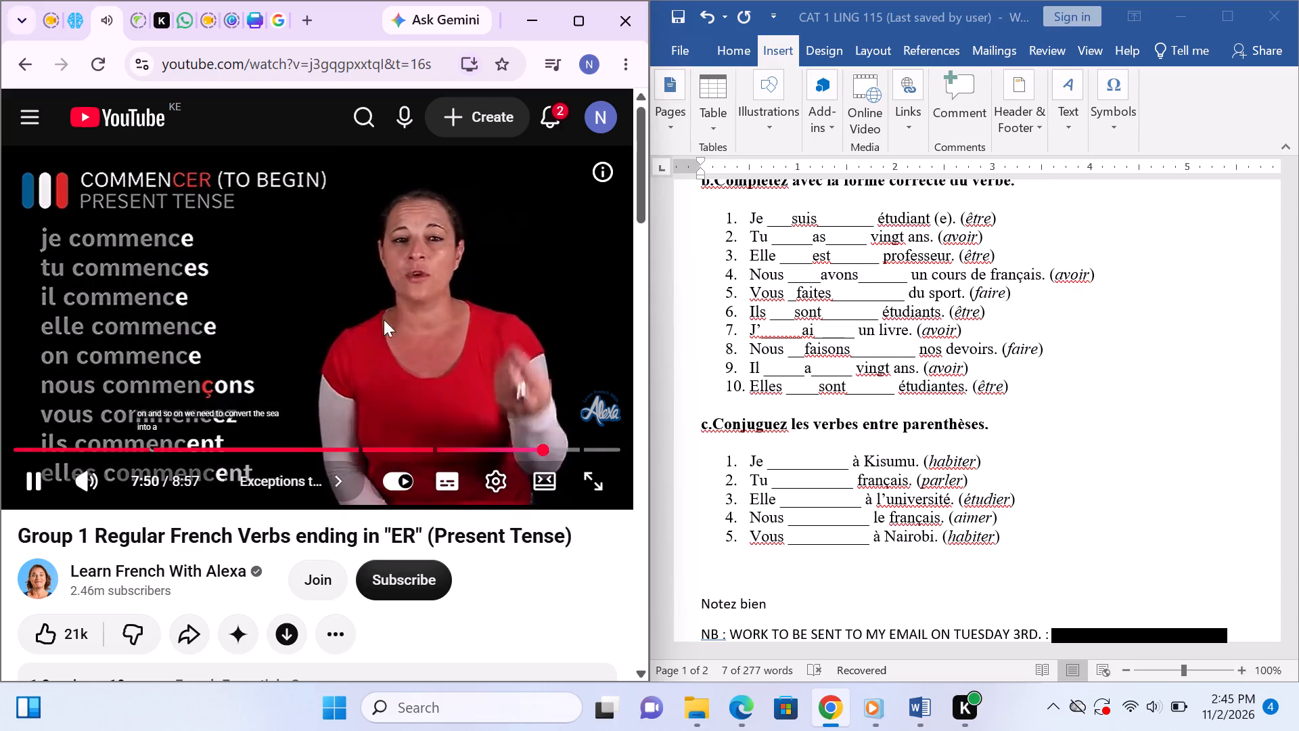
left_click(214, 442)
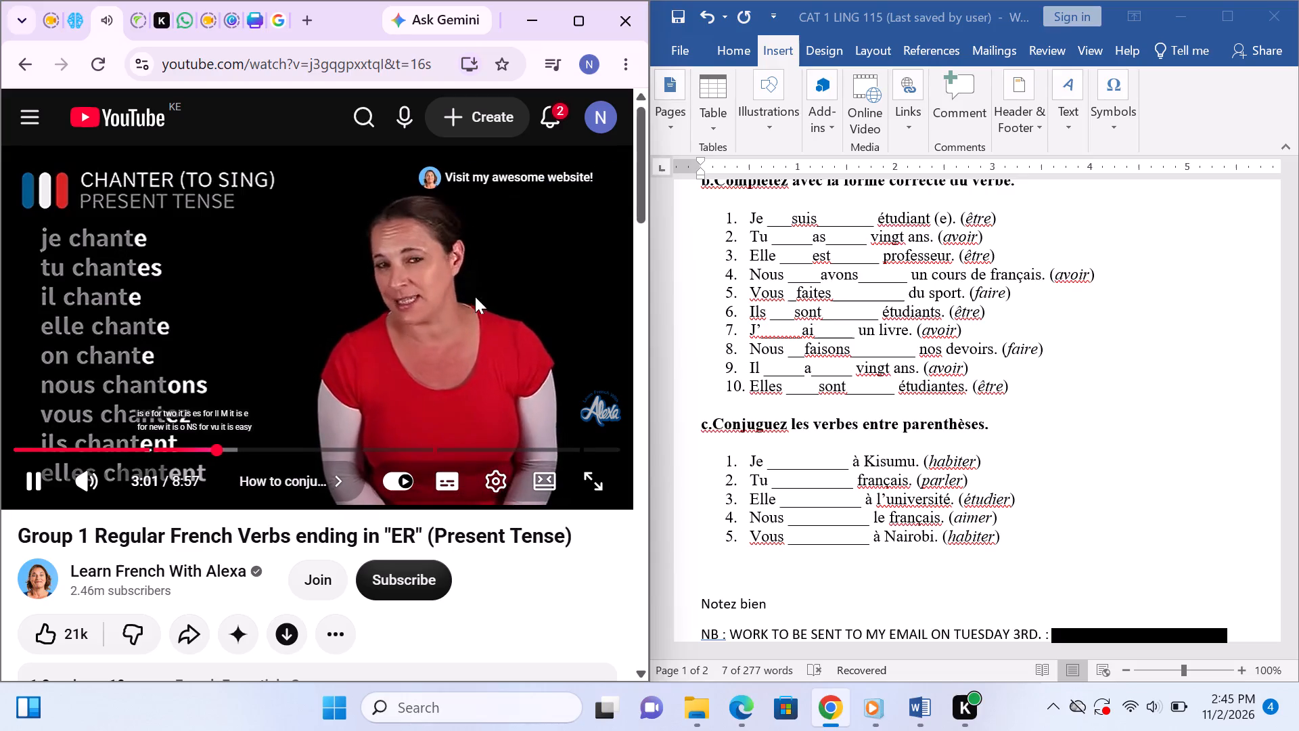
left_click(445, 312)
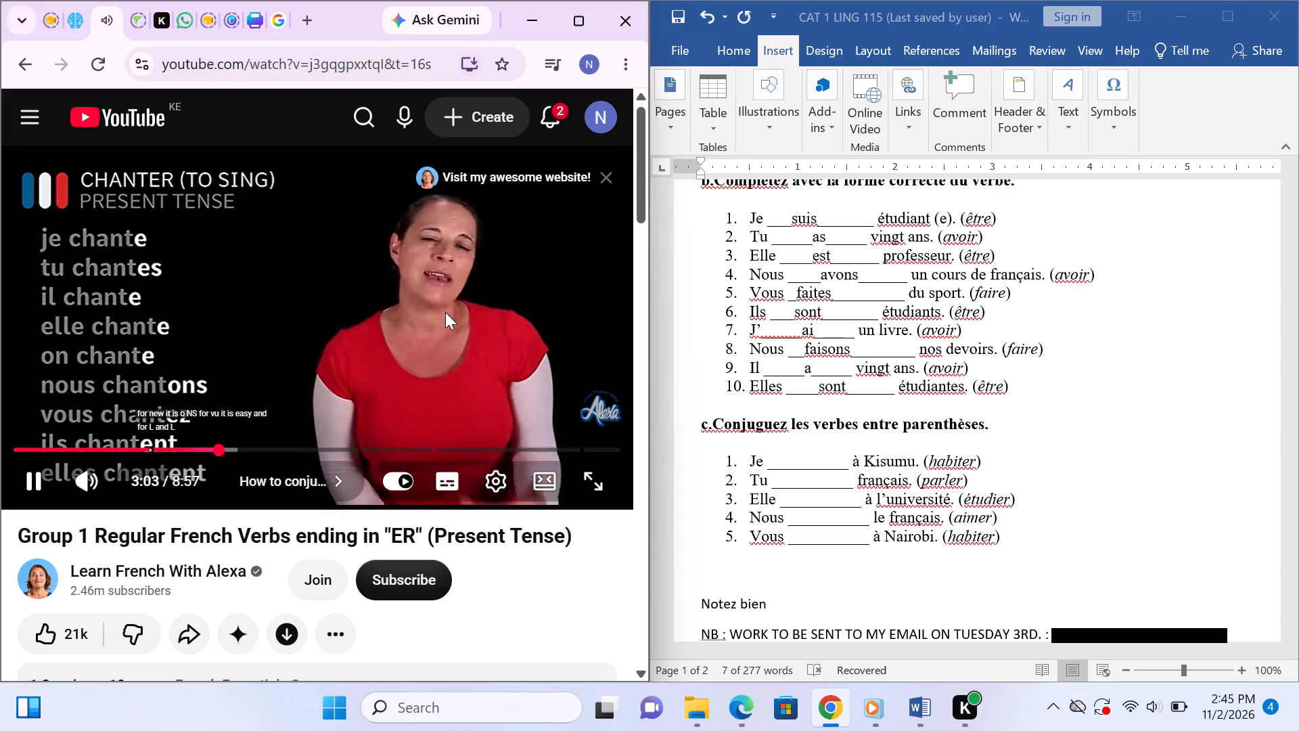
Fill the blank in sentence 1 of exercise c, "Je … à Kisumu", with "habite".
left_click(812, 462)
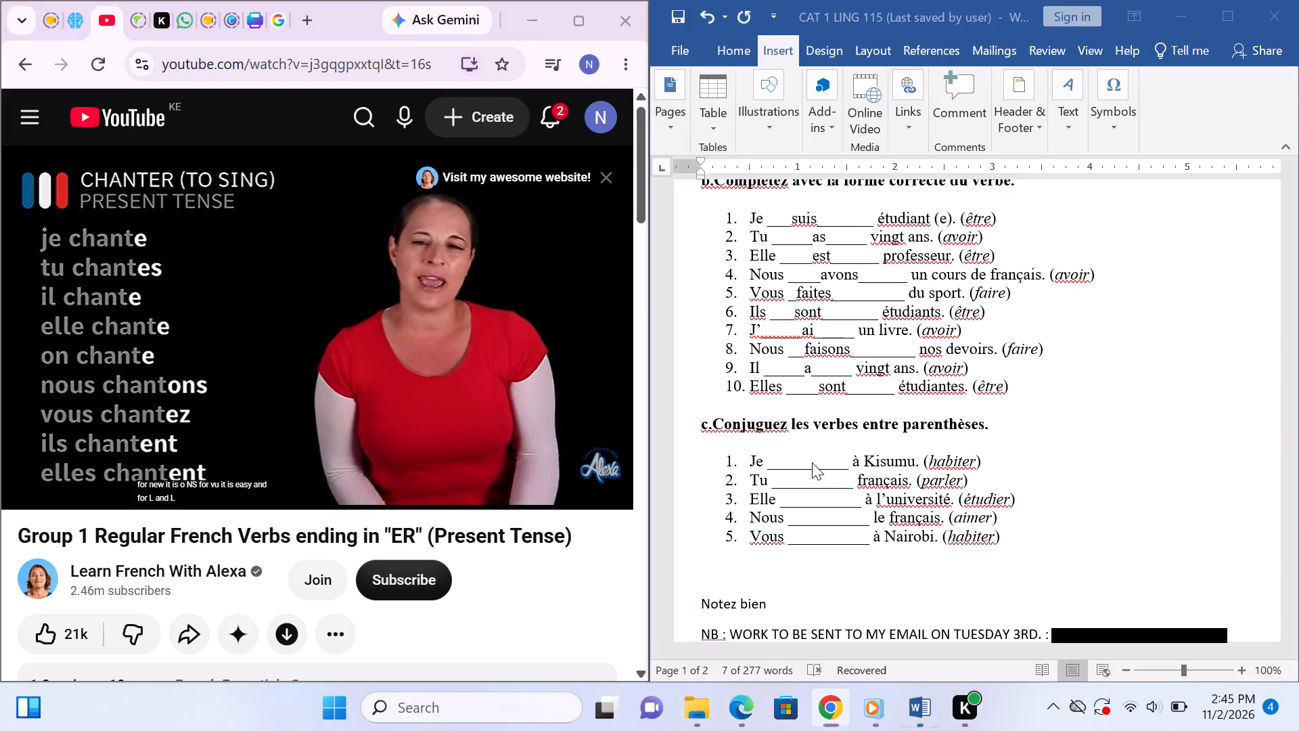
left_click(779, 464)
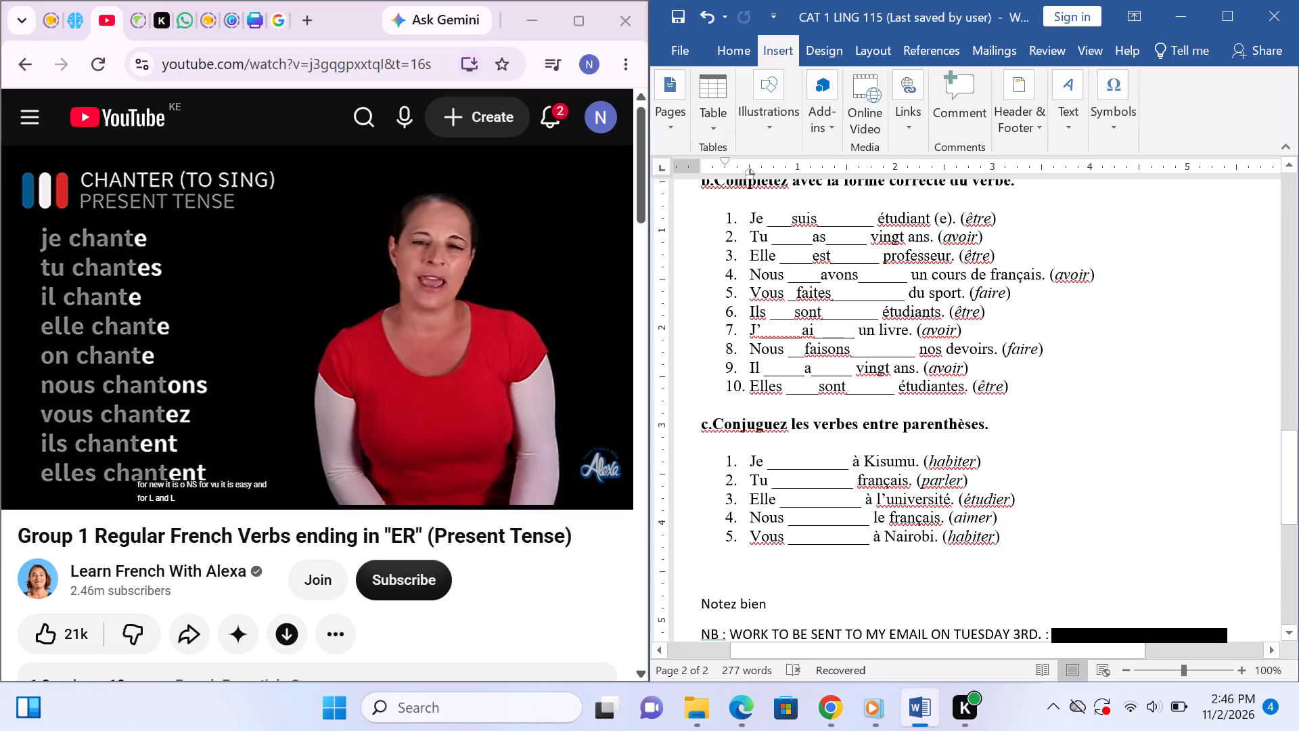
key("h")
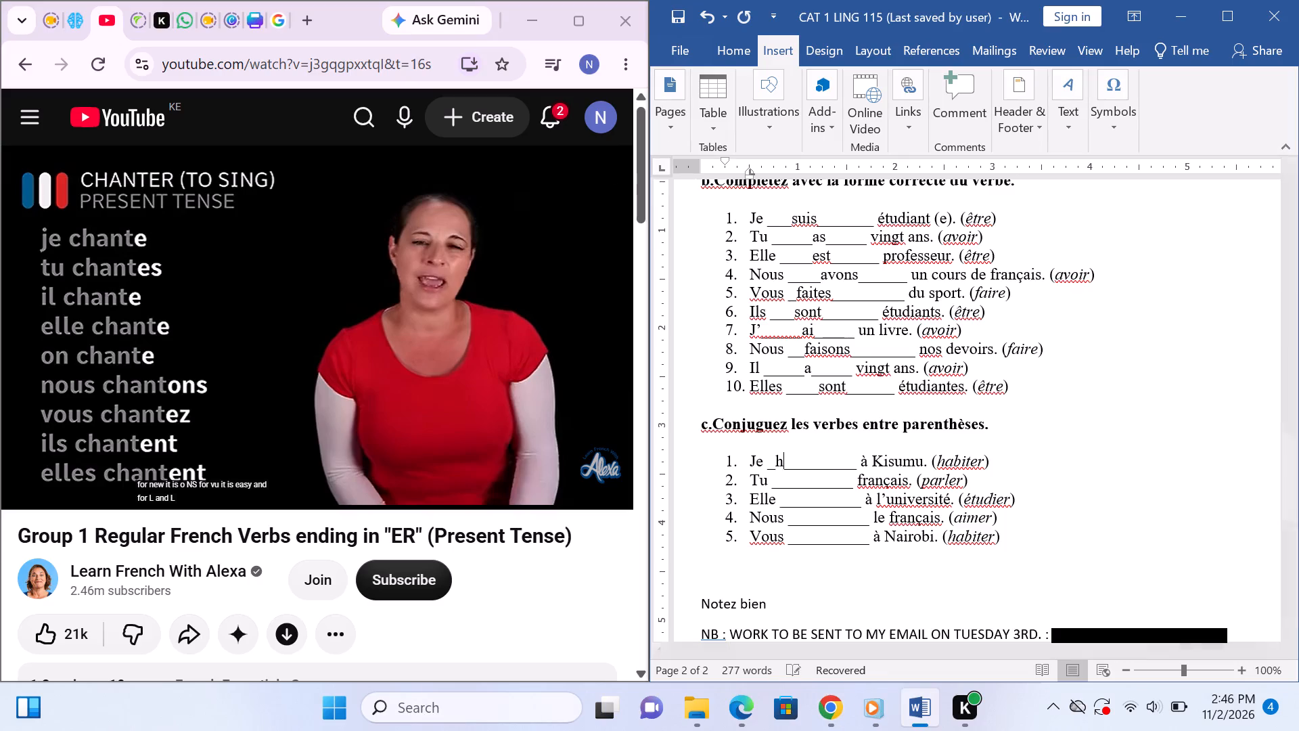
key("a")
key("b")
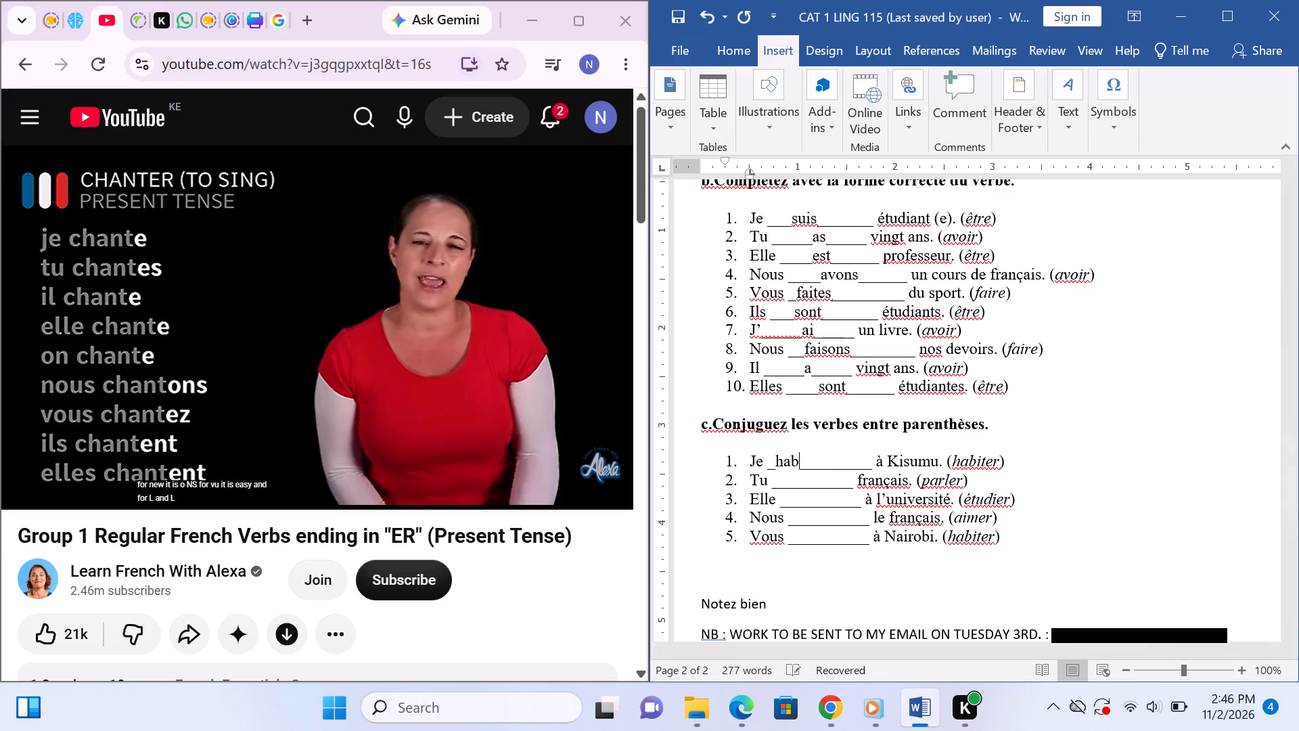
key("i")
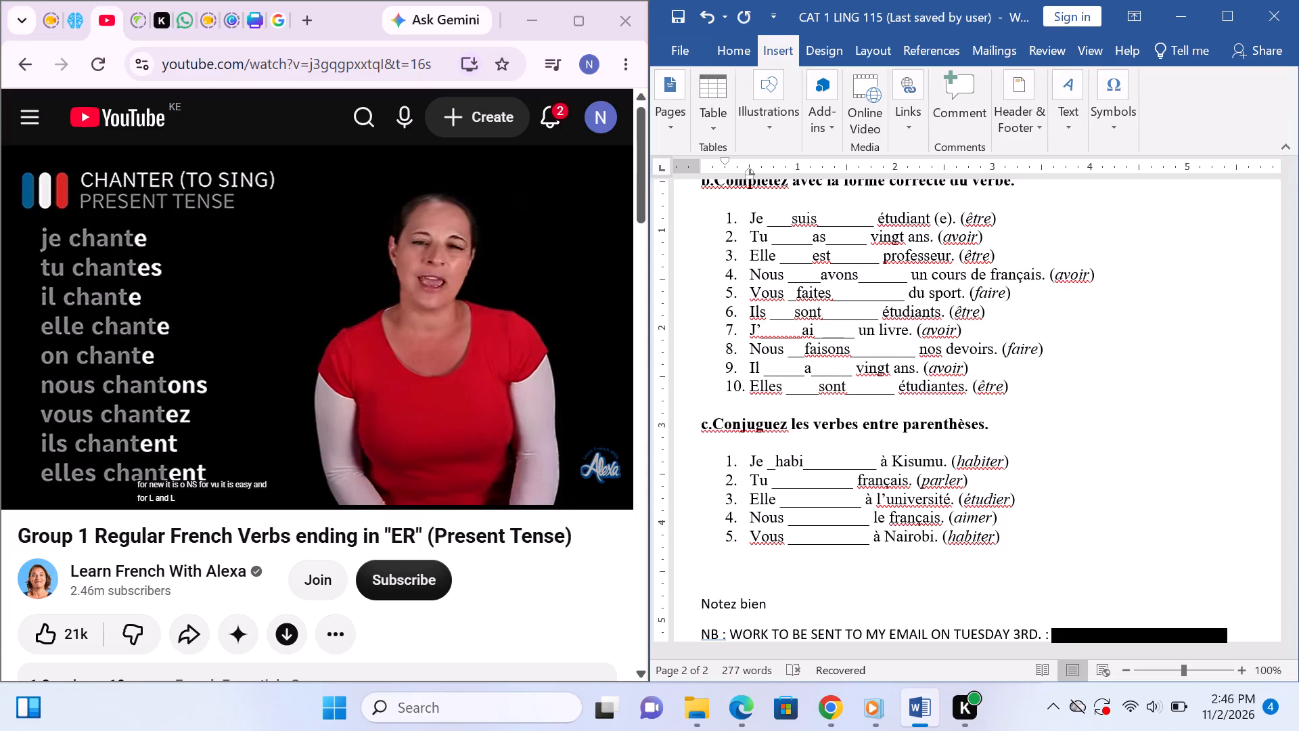
type("te")
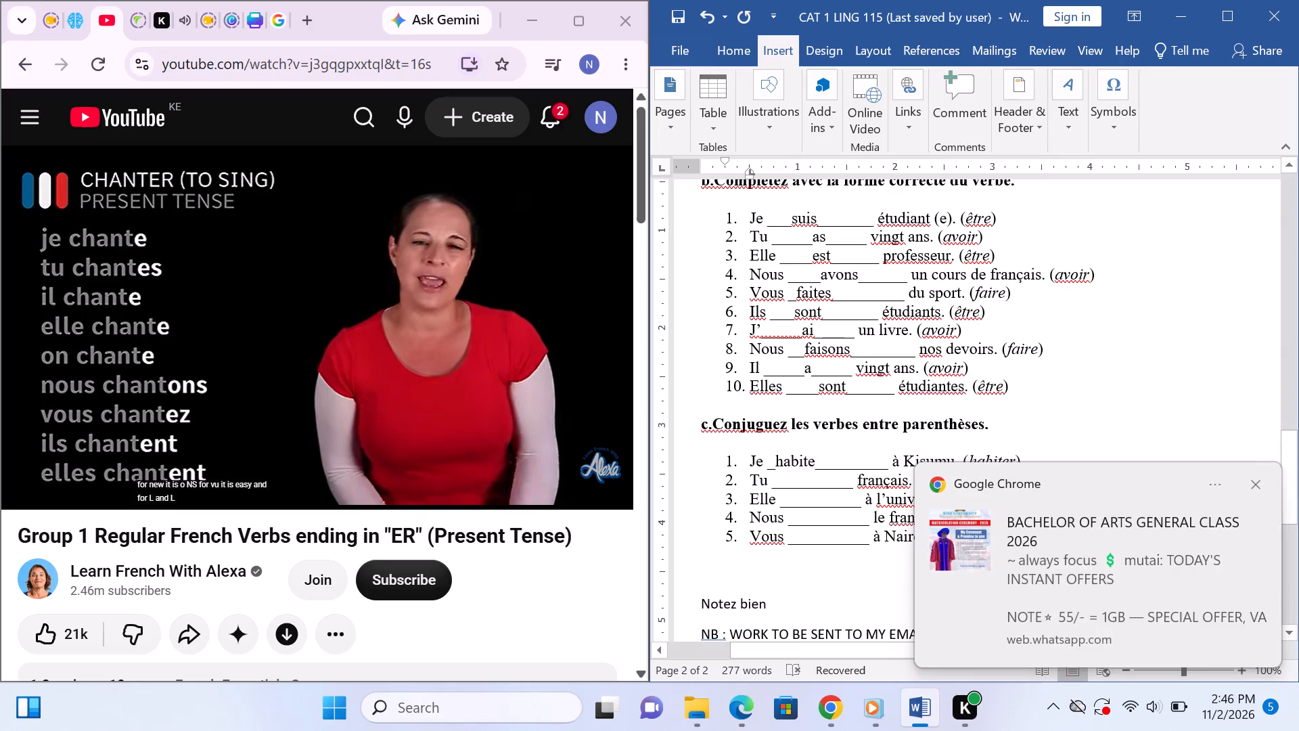
Fill the blank in sentence 2 of exercise c, "Tu … français", with "parles".
left_click(785, 479)
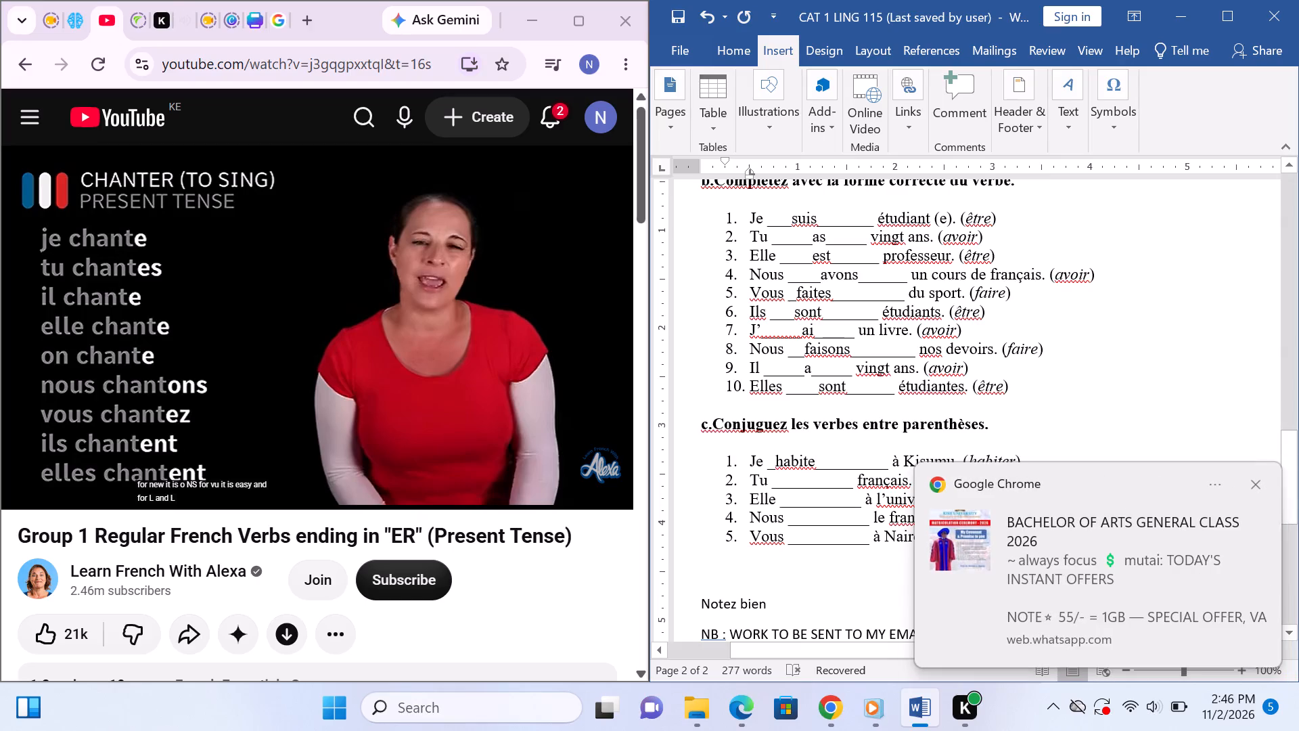
left_click(784, 487)
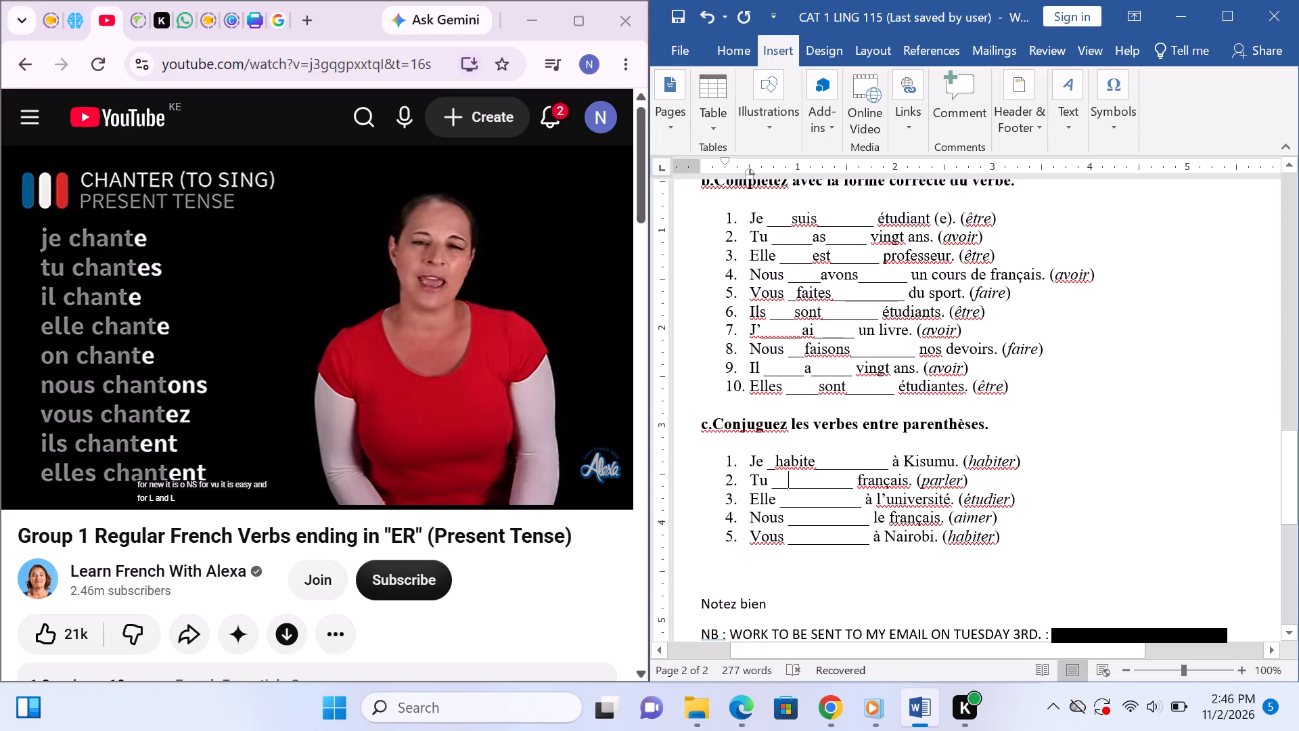
key("p")
key("a")
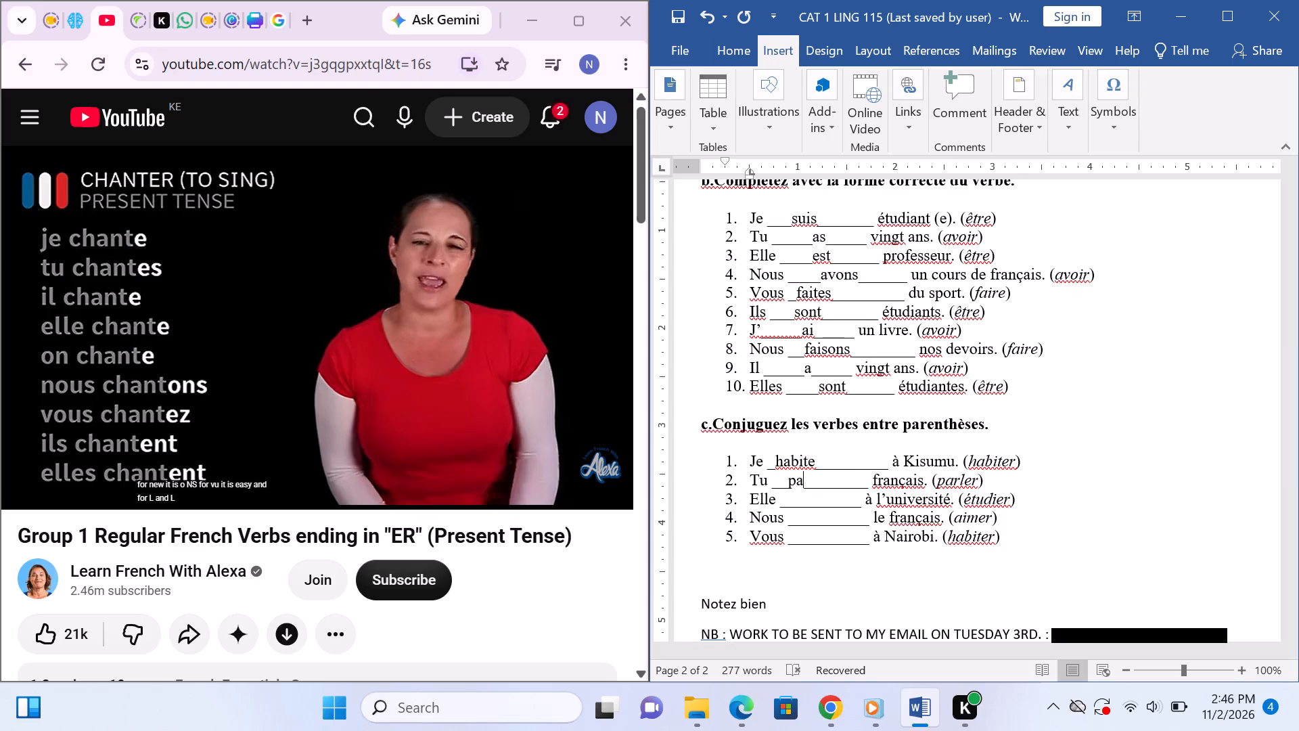
key("l")
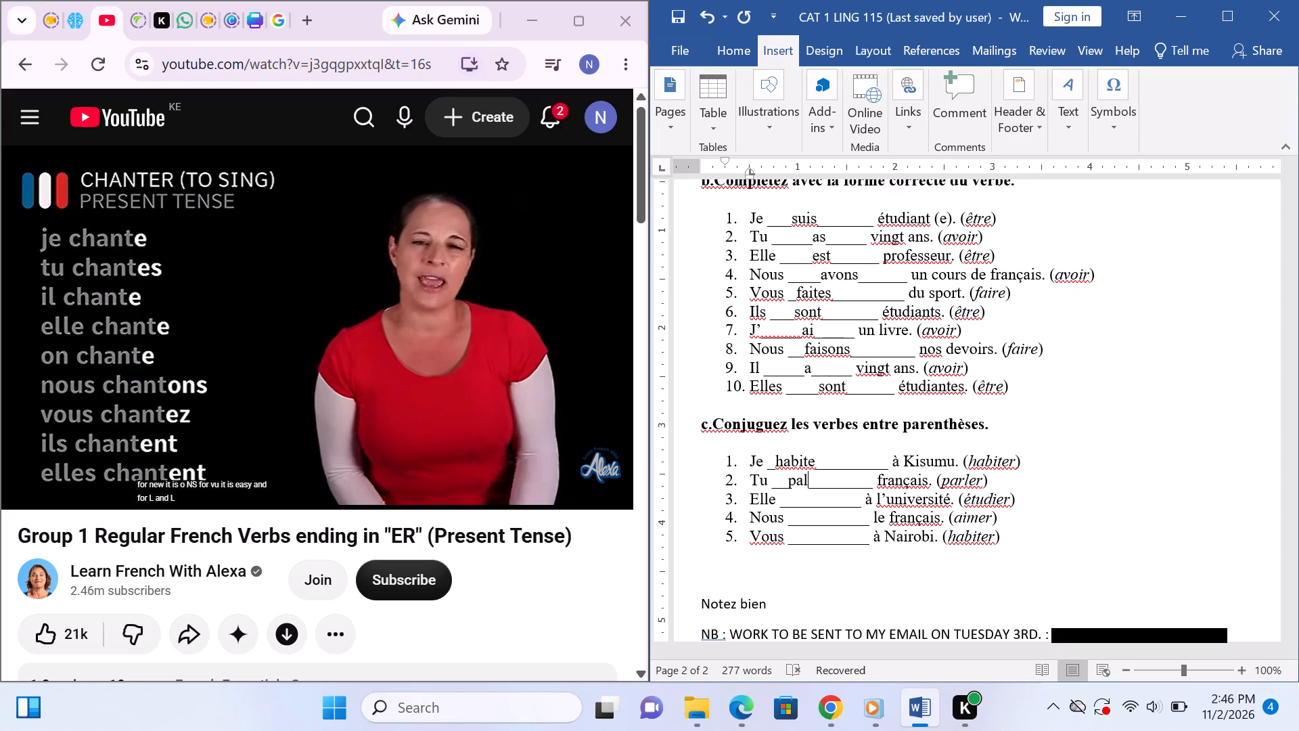
type("es")
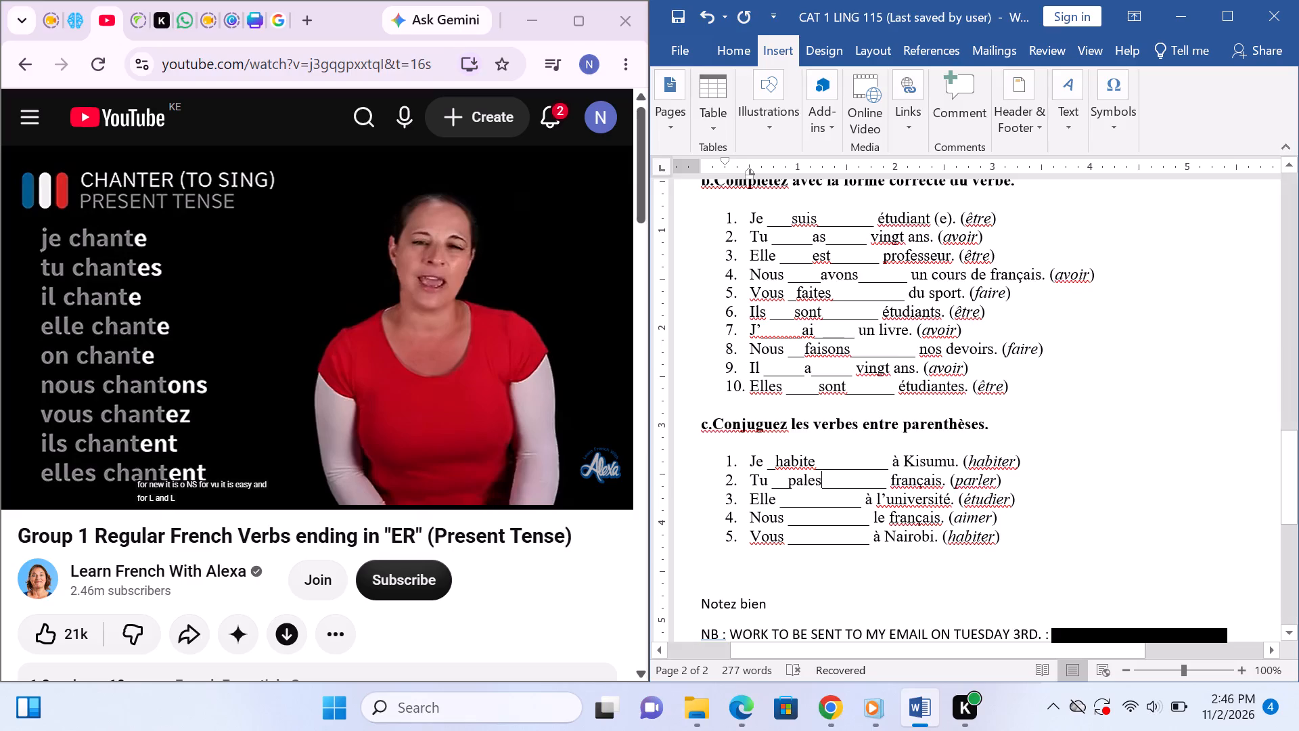
key("BackSpace")
key("BackSpace")
key("BackSpace")
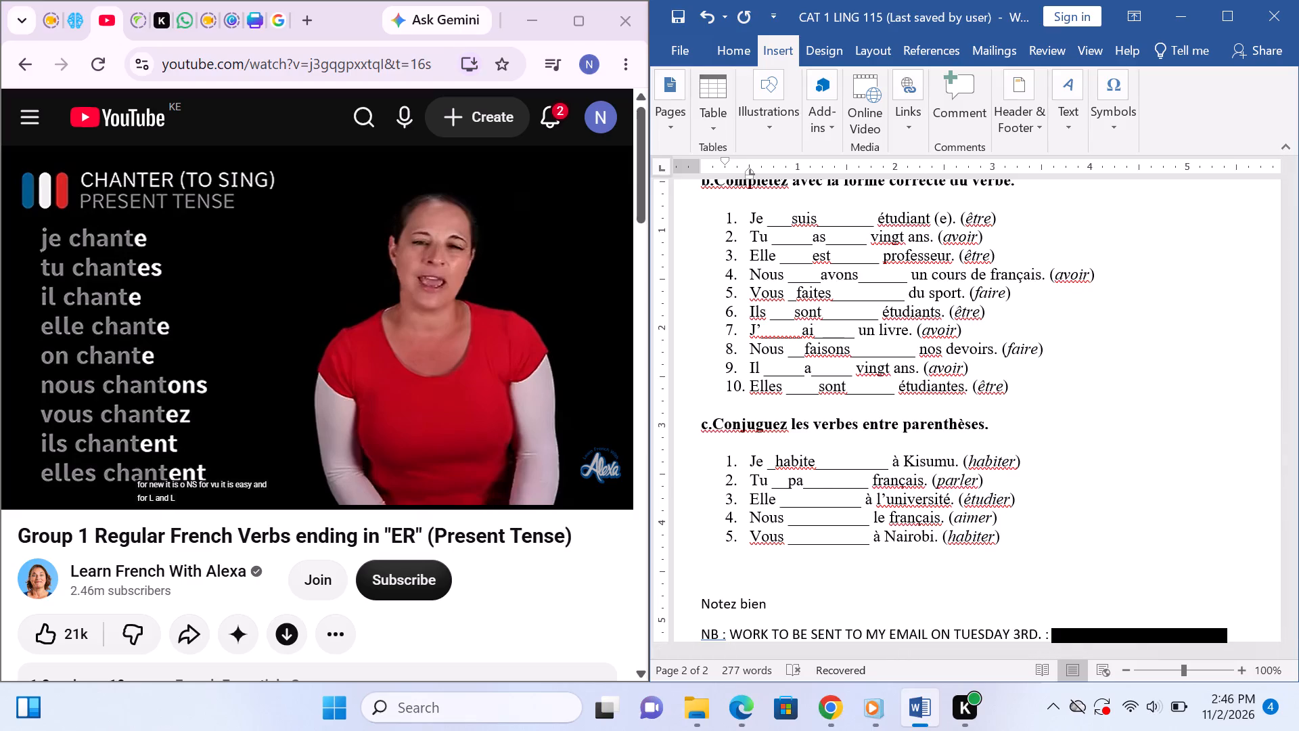
key("r")
key("l")
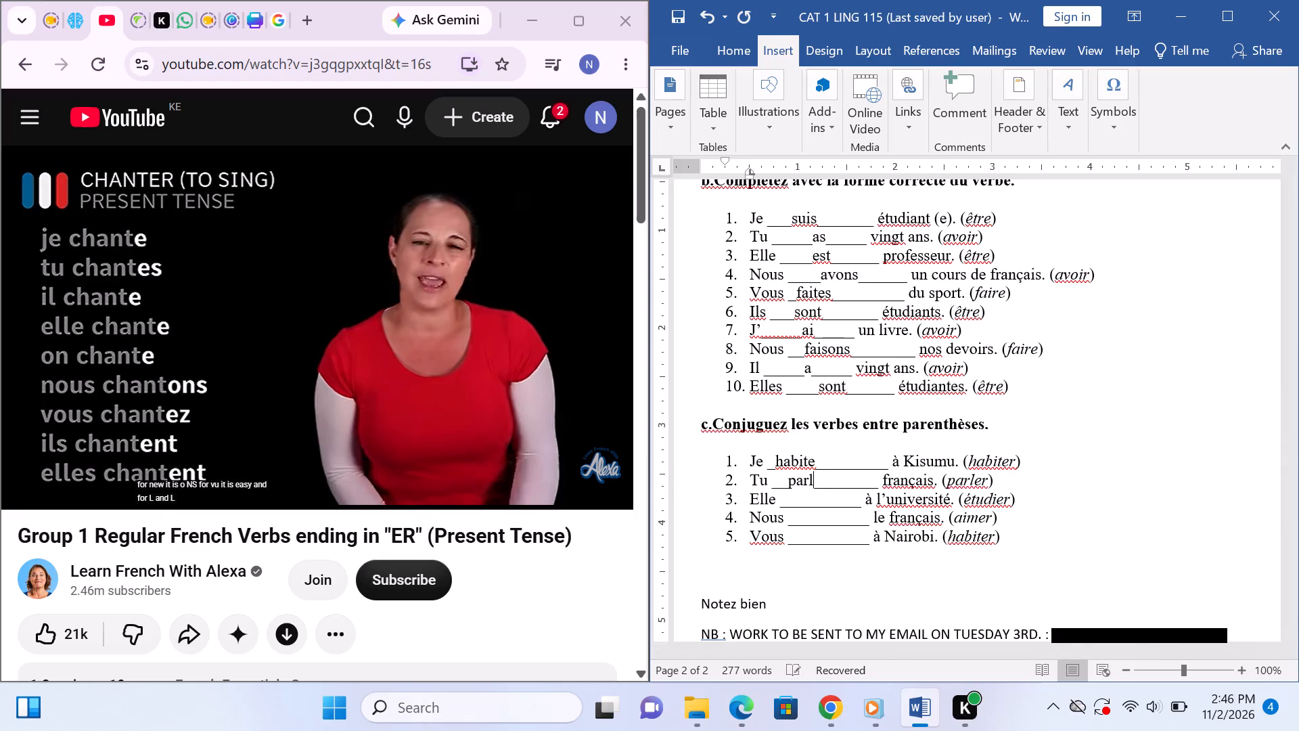
type("es")
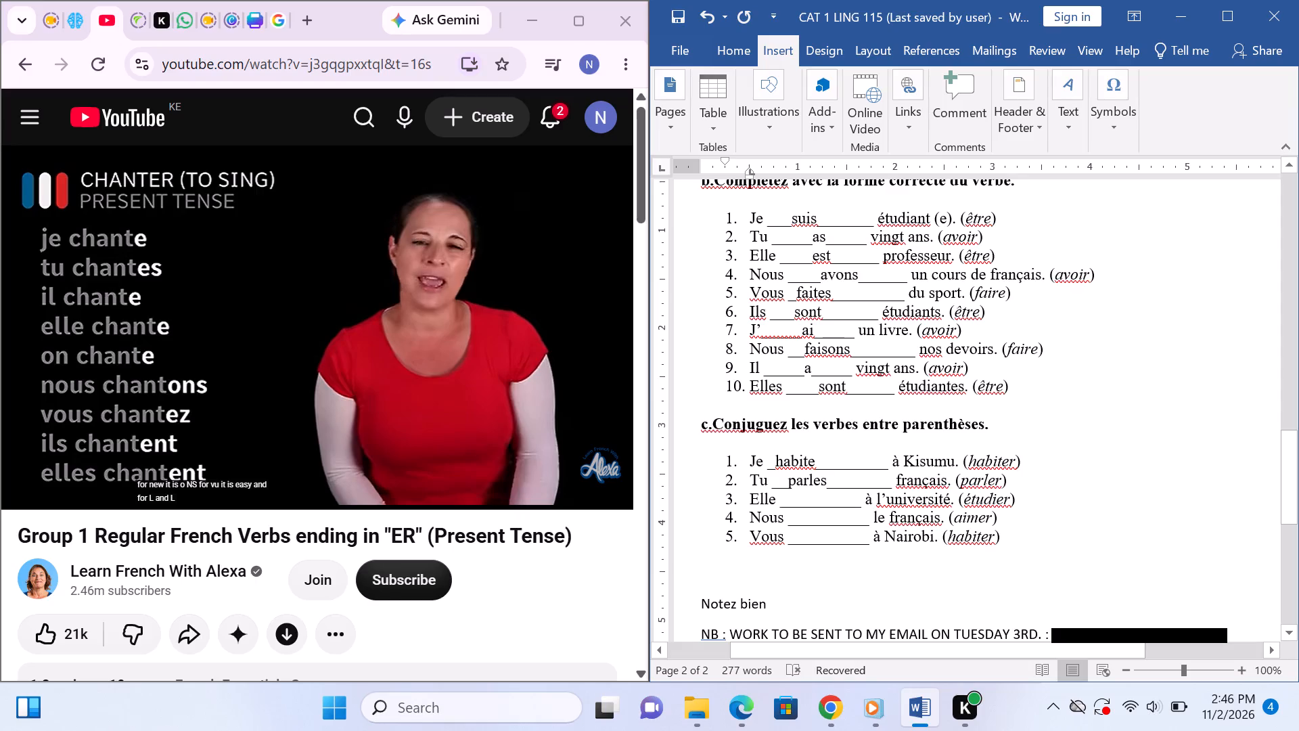
Copy the "é" from "(étudier)" in sentence 3 of exercise c into that sentence's blank, keeping source formatting.
left_click(793, 500)
left_click(1009, 499)
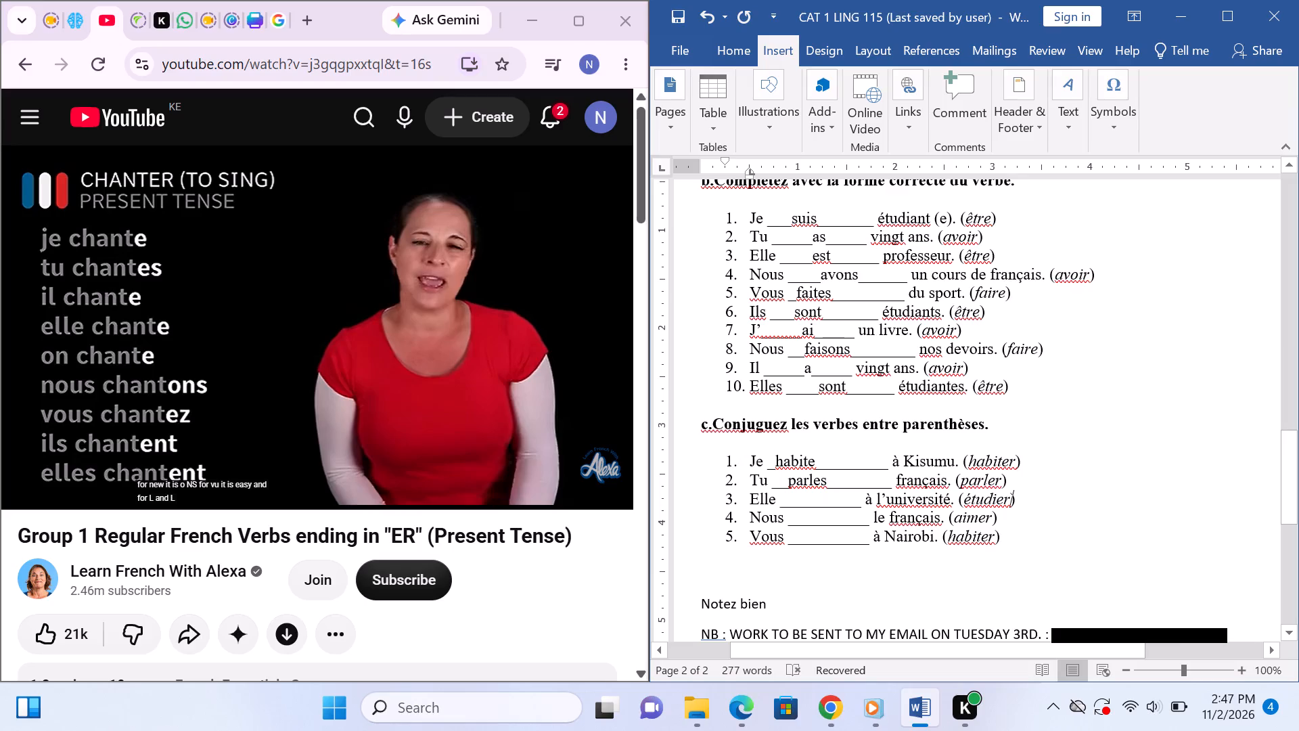
left_click(1009, 499)
left_click(973, 500)
left_click_drag(973, 500, 967, 500)
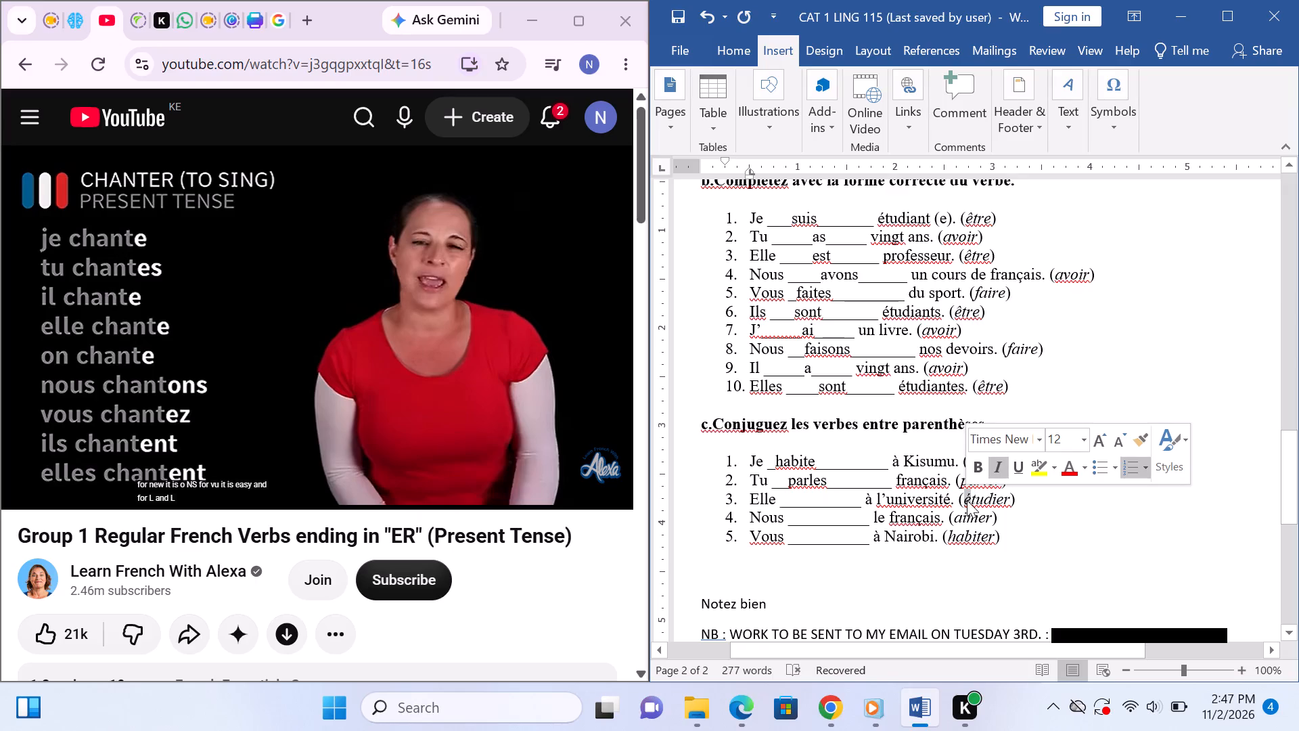
right_click(967, 500)
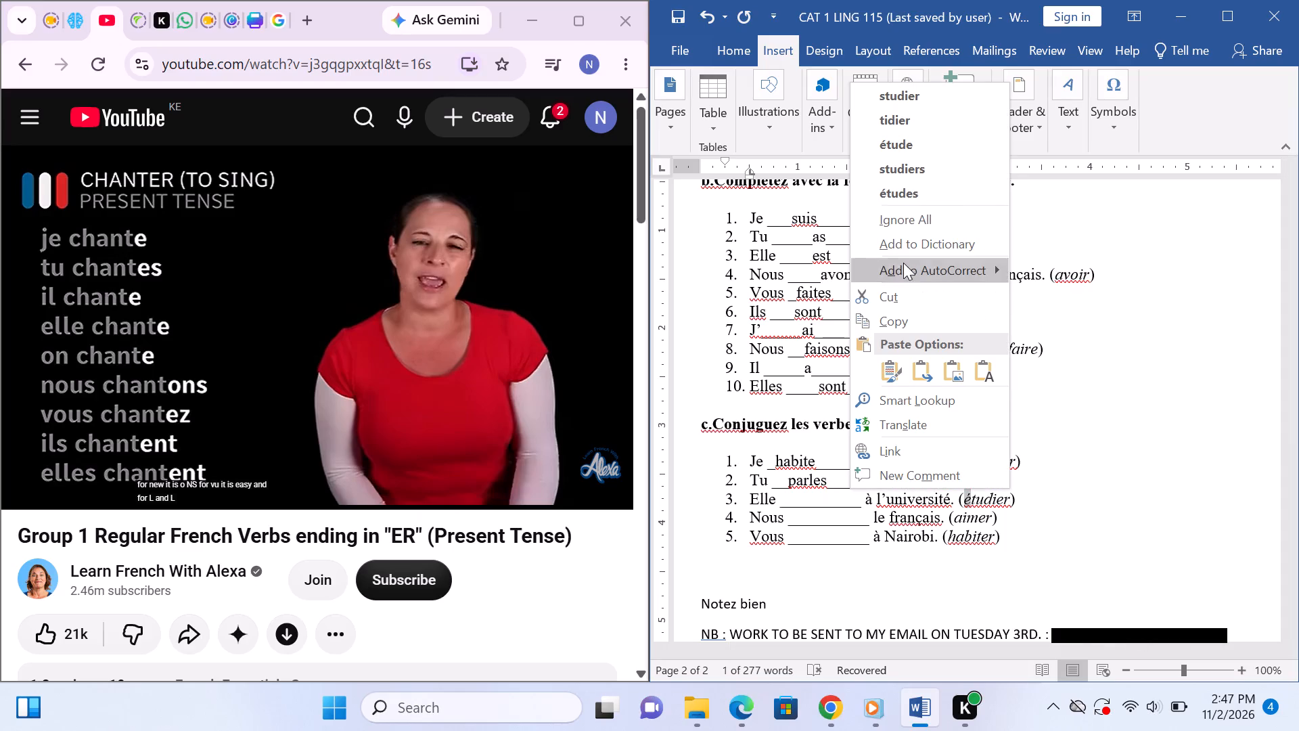
left_click(909, 318)
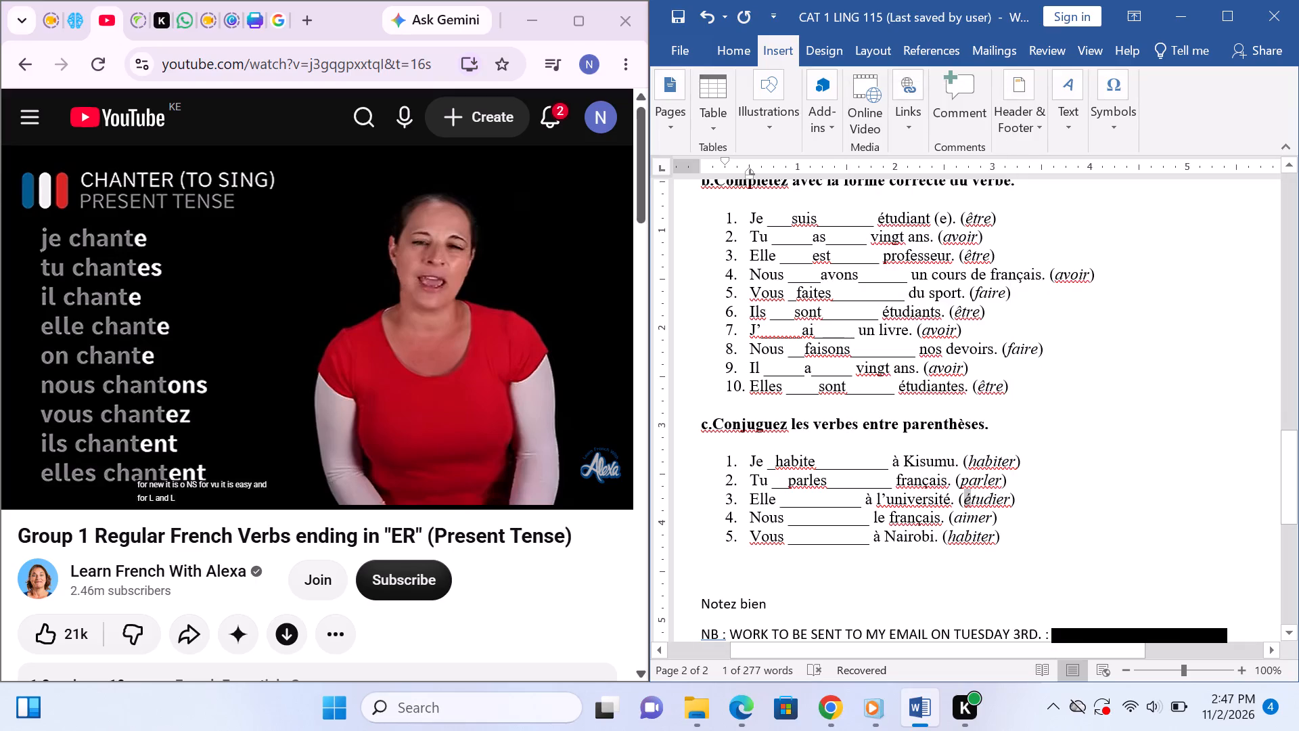
left_click(798, 500)
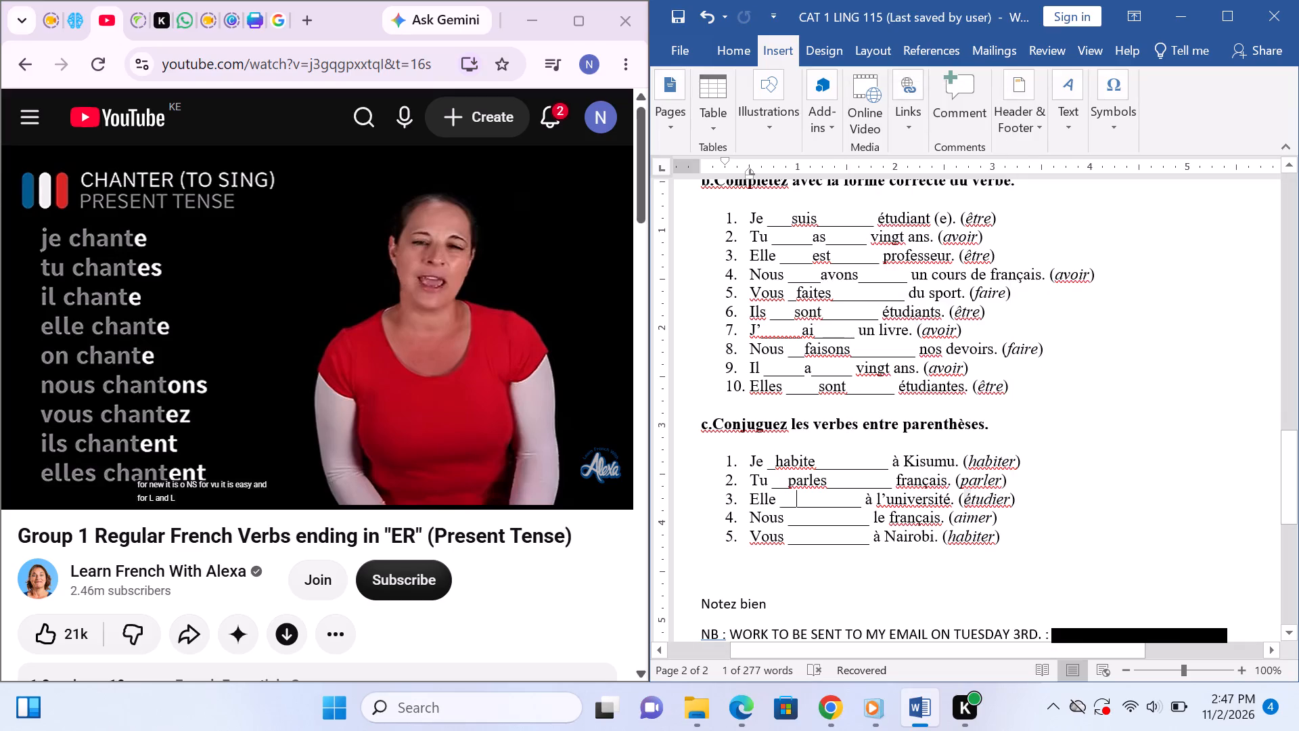
right_click(798, 500)
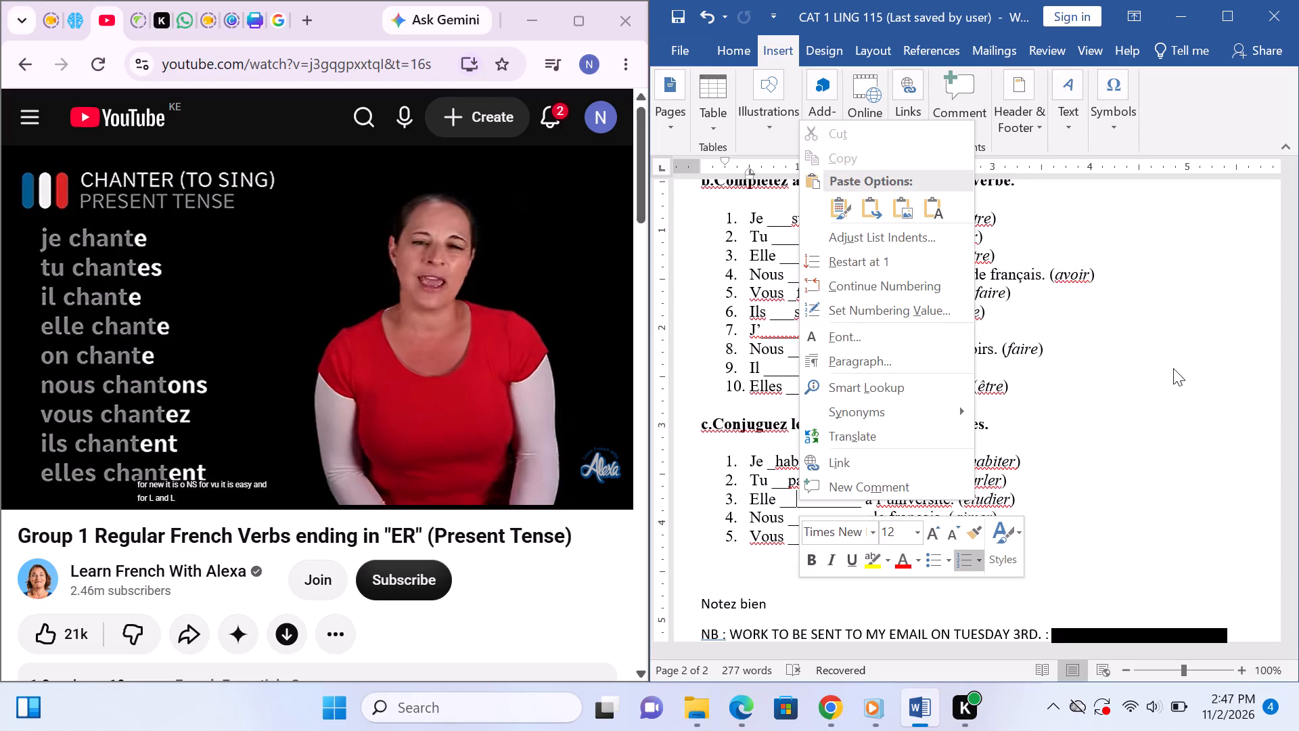
left_click(840, 206)
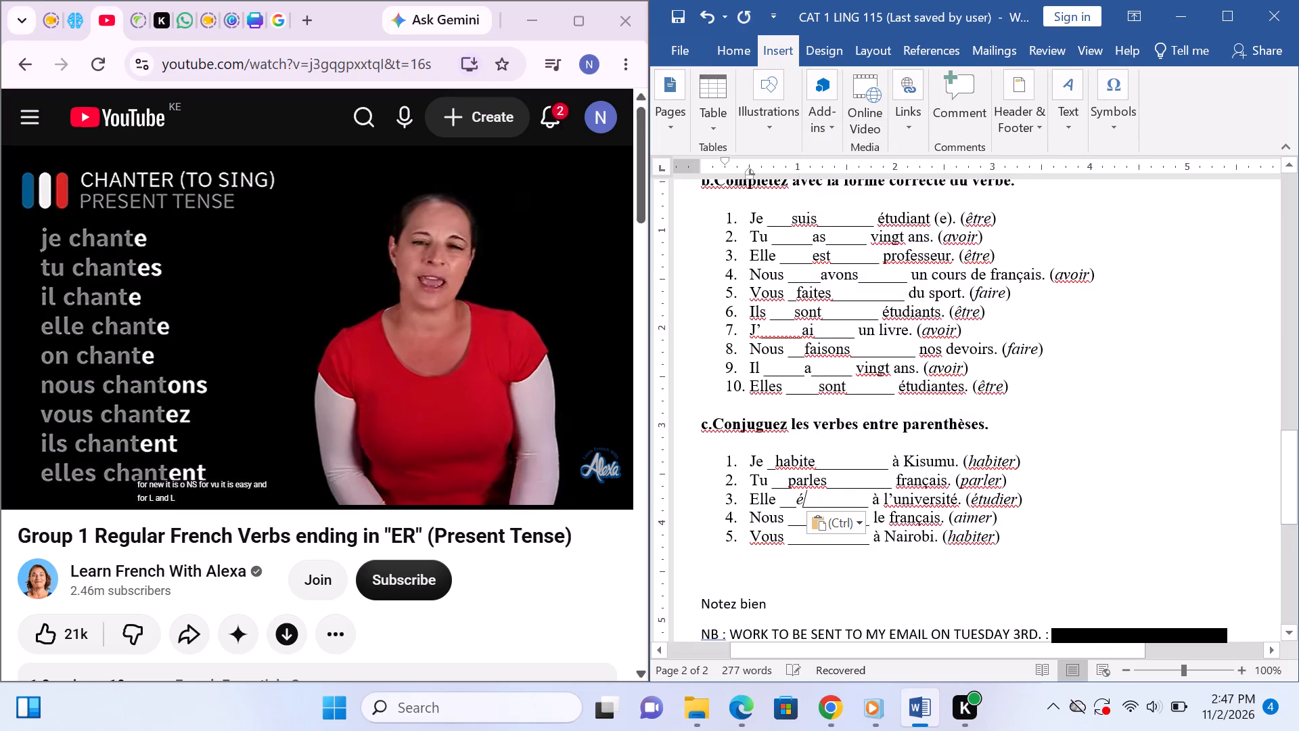
Add "tu" after the "é" in the blank of sentence 3, "Elle … à l'université".
left_click(1171, 472)
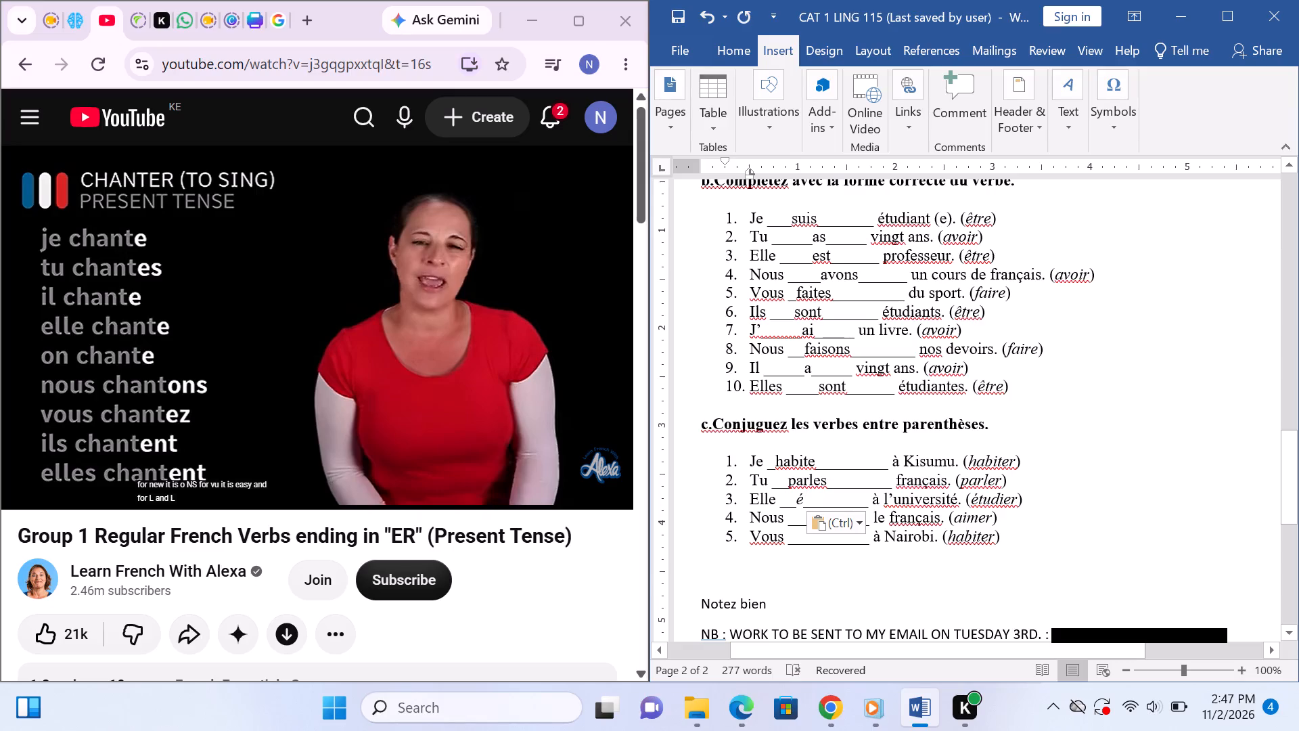
left_click(808, 499)
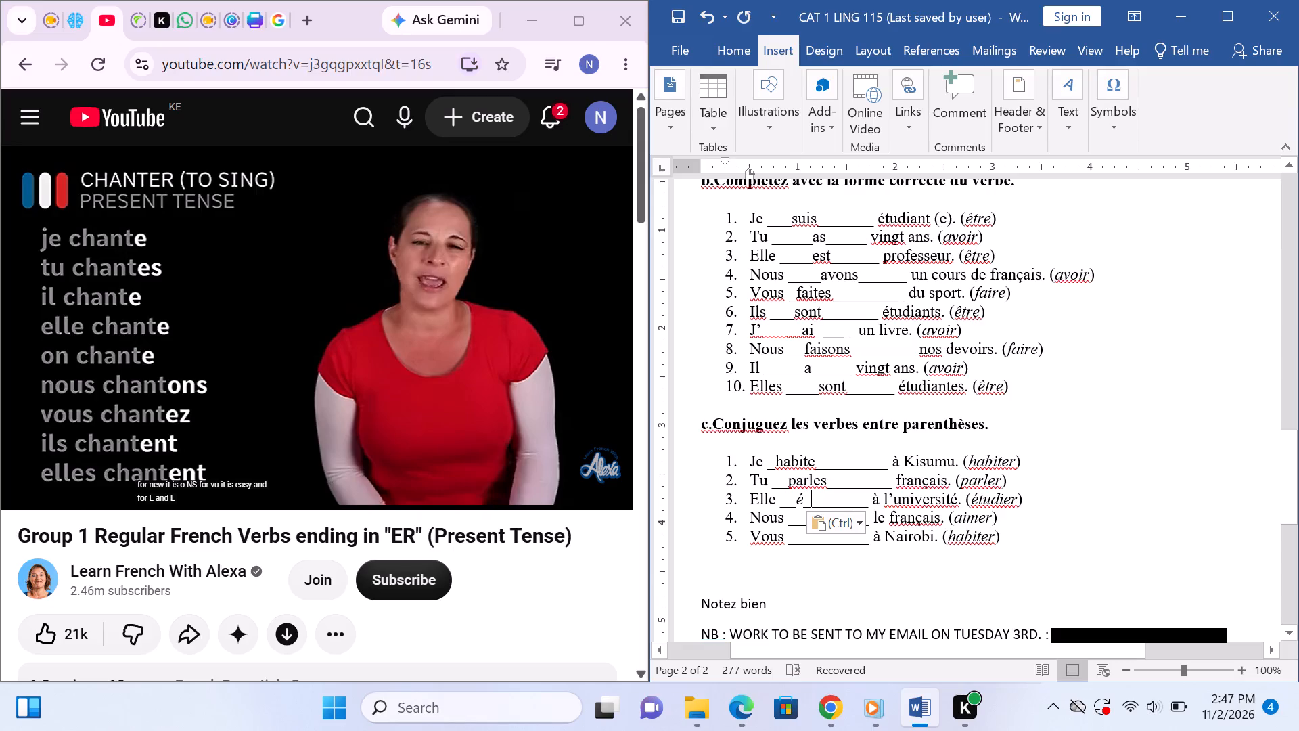
left_click(800, 497)
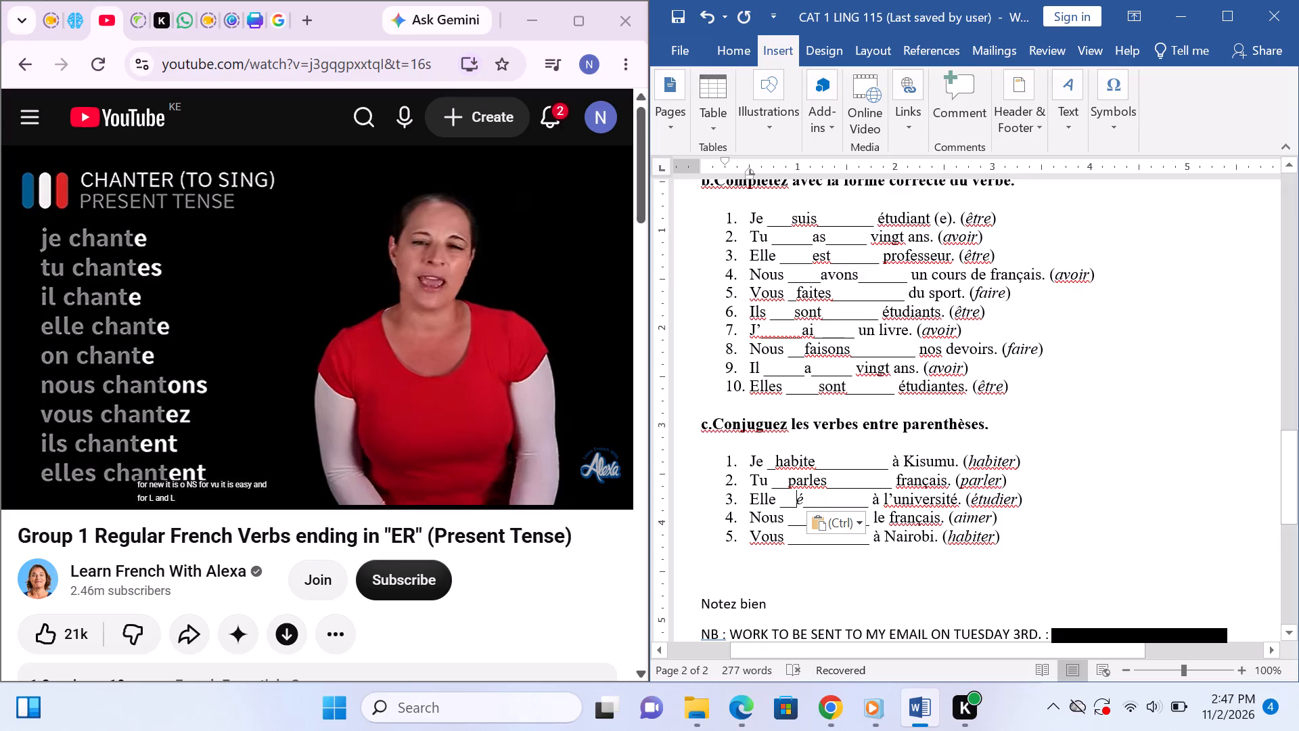
left_click(806, 497)
key("t")
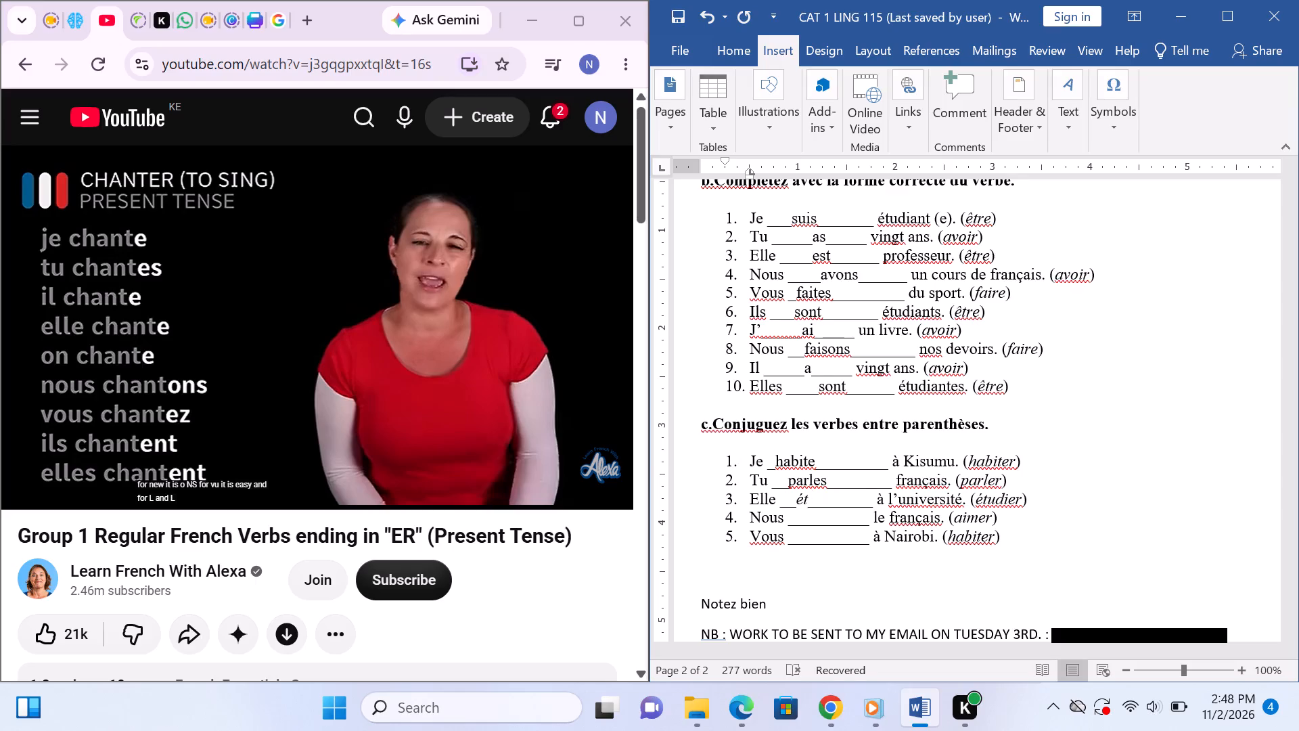
key("u")
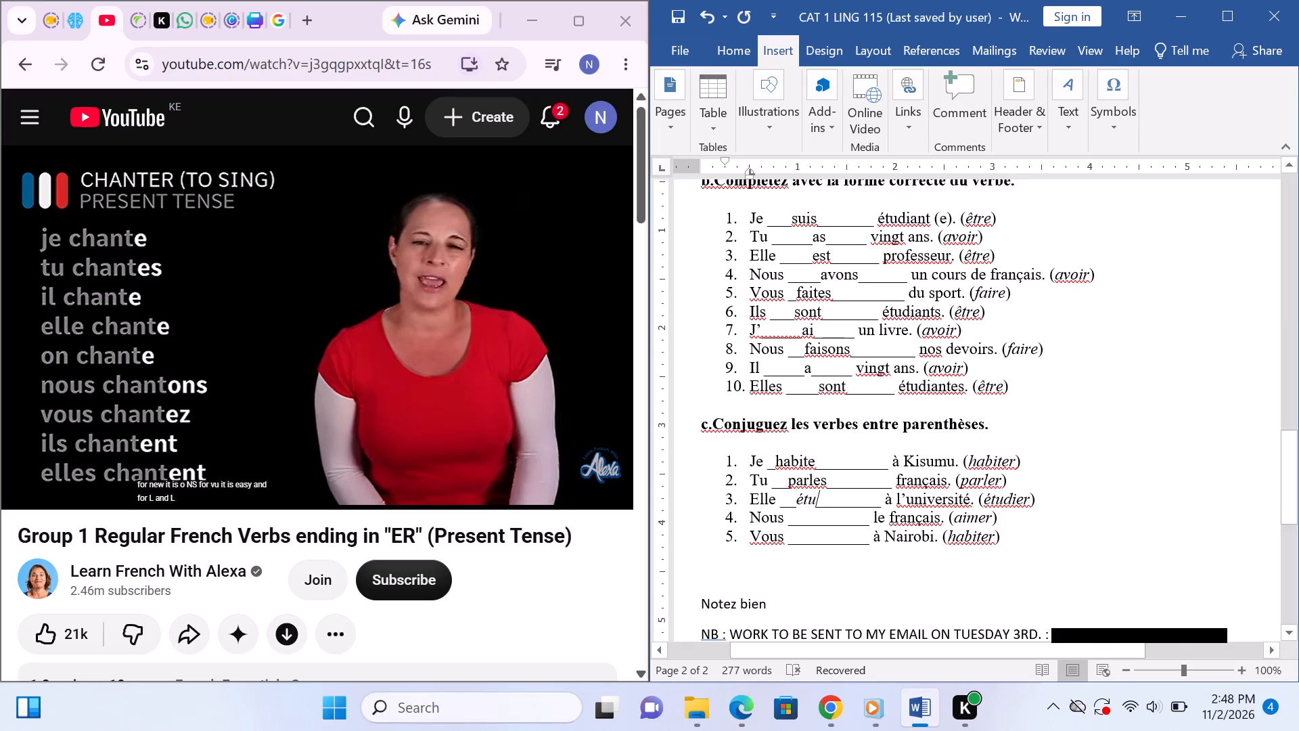
Fill the blank in sentence 4 of exercise c, "Nous … le français", with "aimons".
left_click(800, 520)
key("a")
type("im")
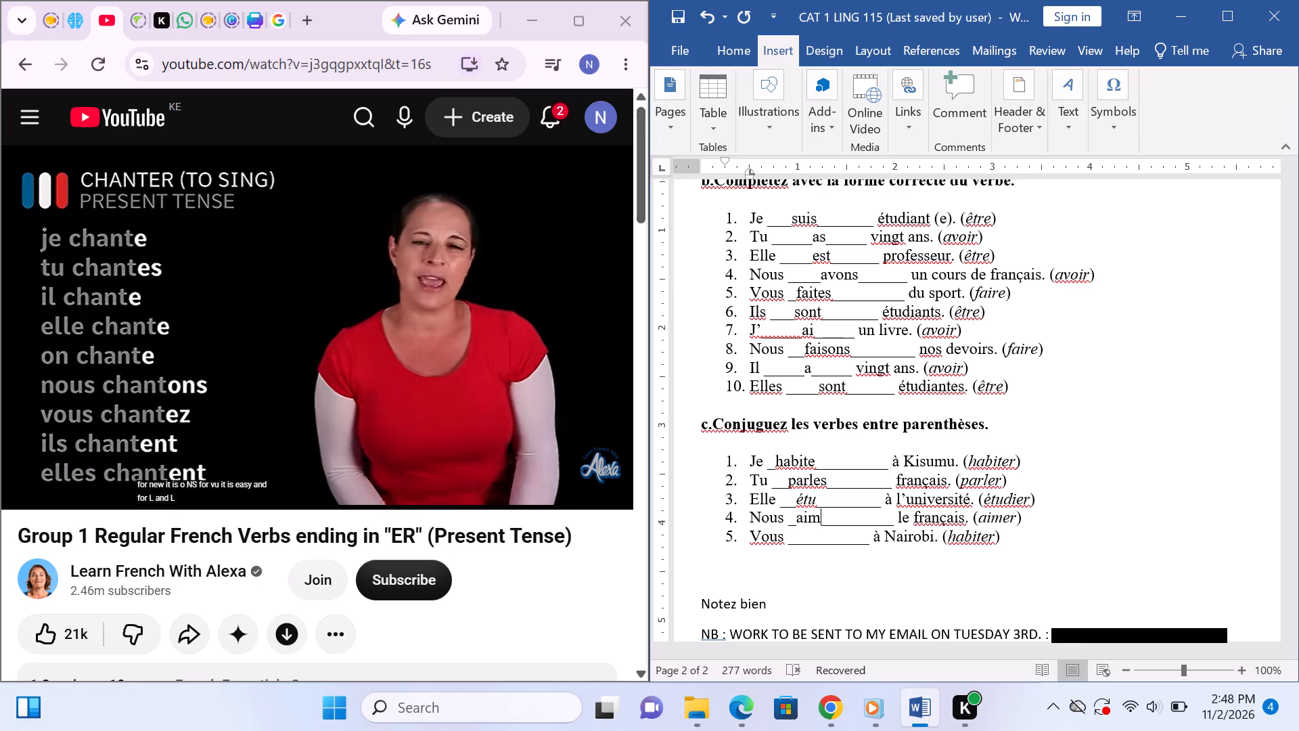
type("ons")
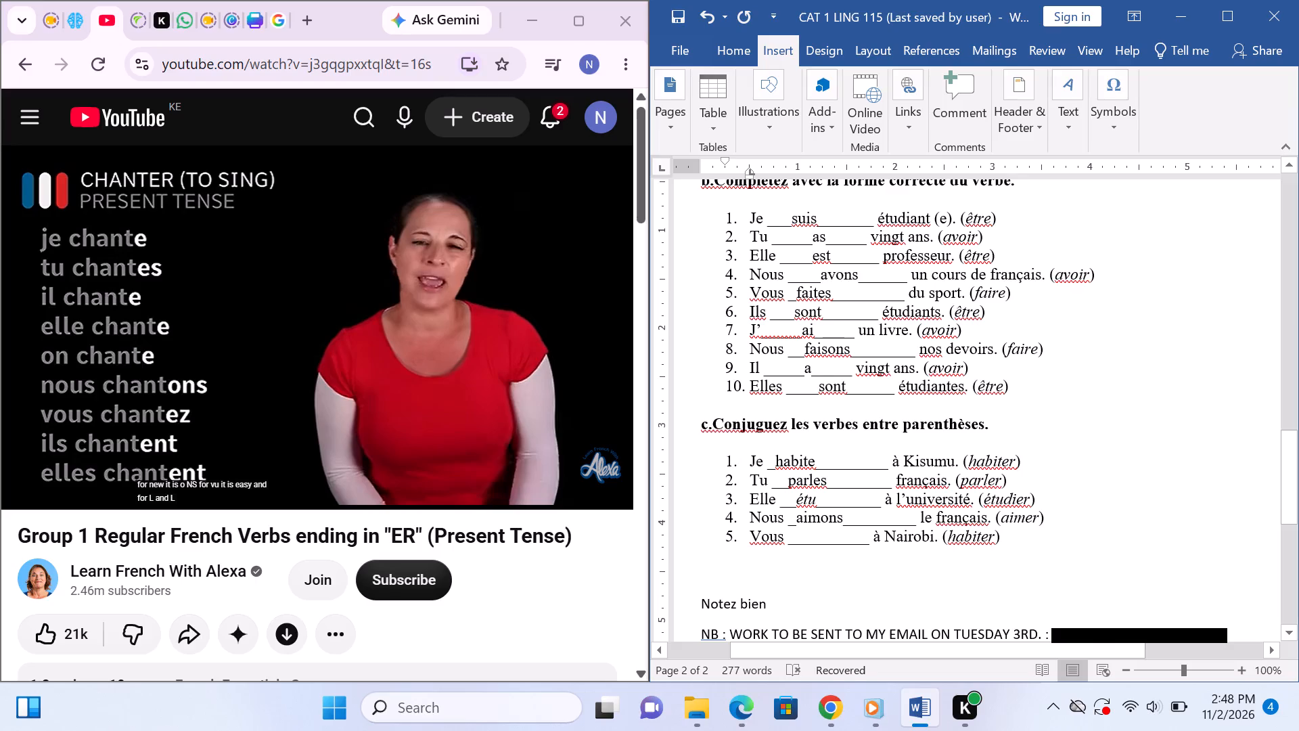
Fill the blank in sentence 5 of exercise c, "Vous … à Nairobi", with "habitez".
left_click(799, 540)
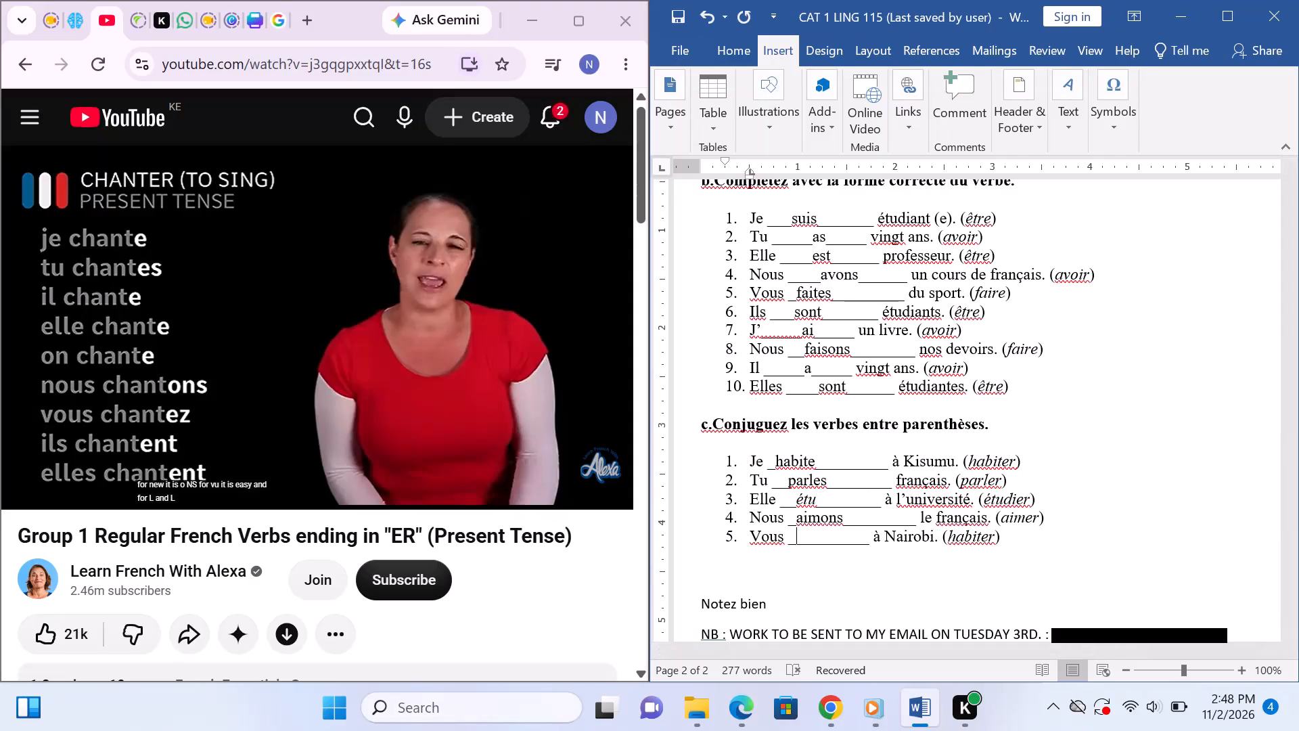
type("ha")
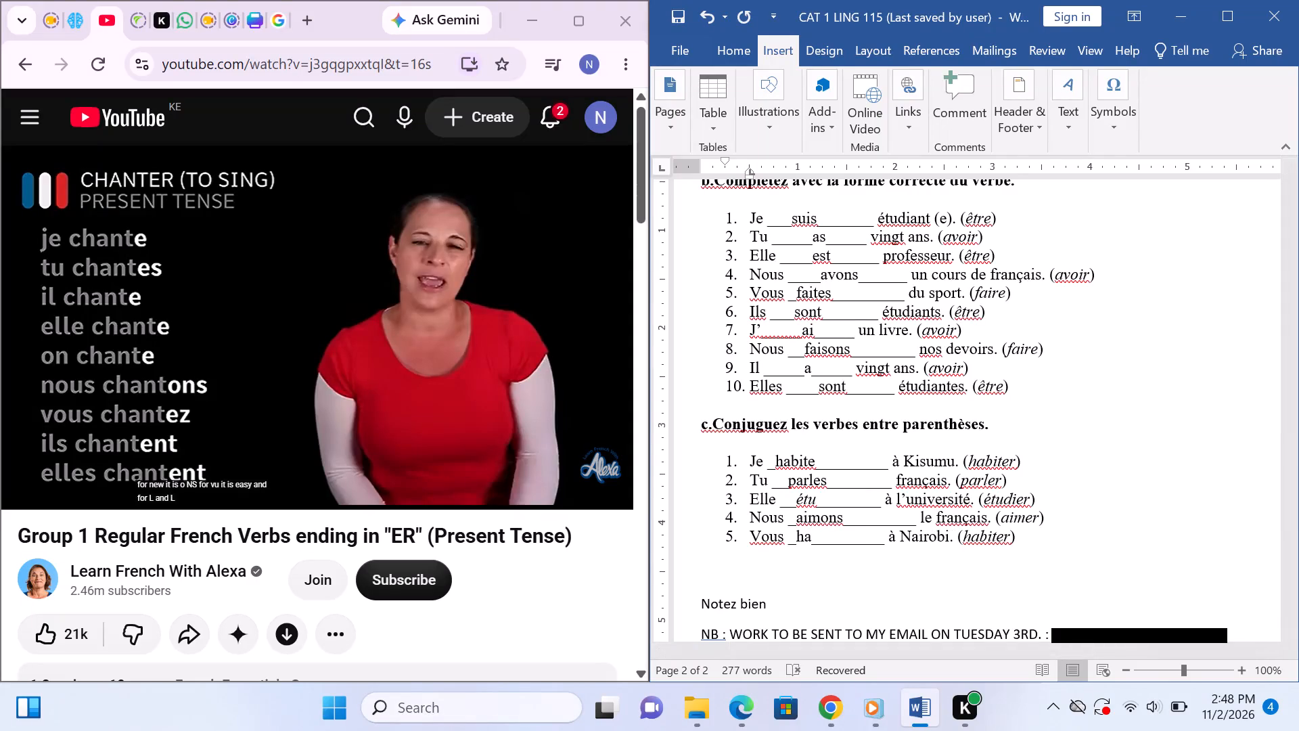
key("b")
key("i")
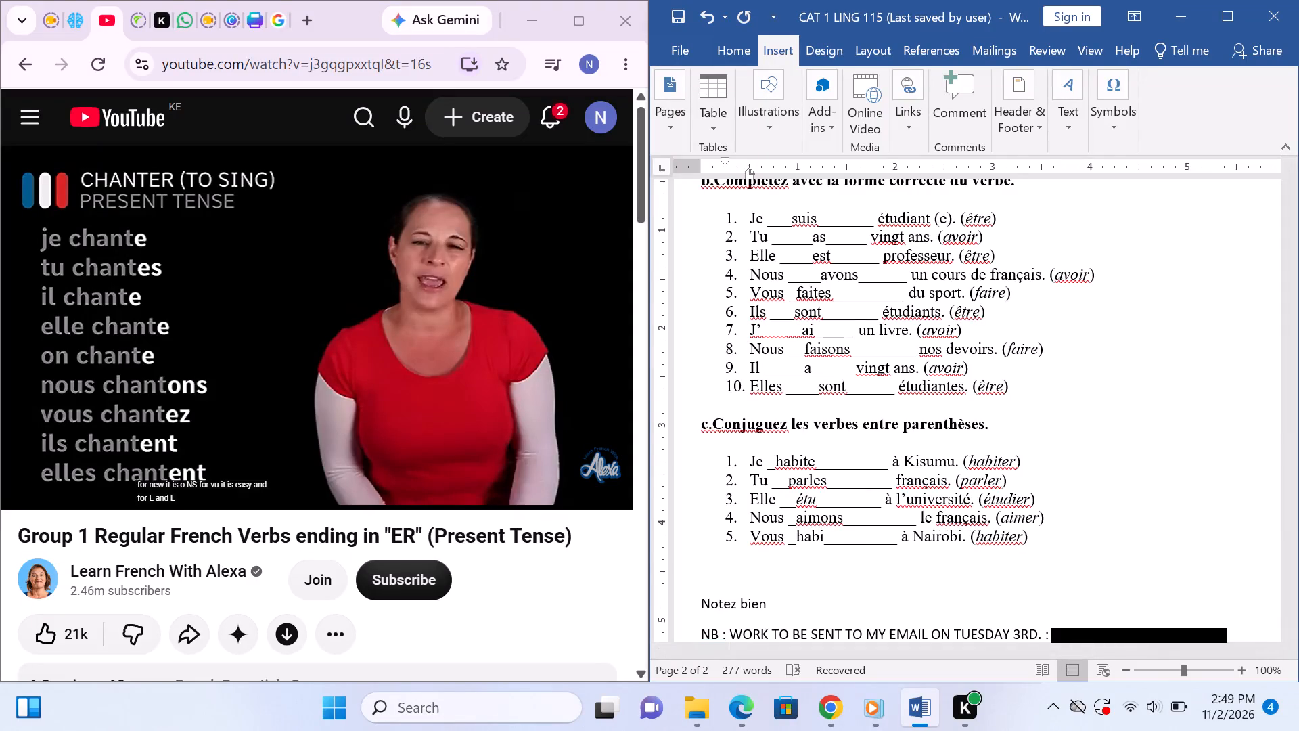
key("t")
key("e")
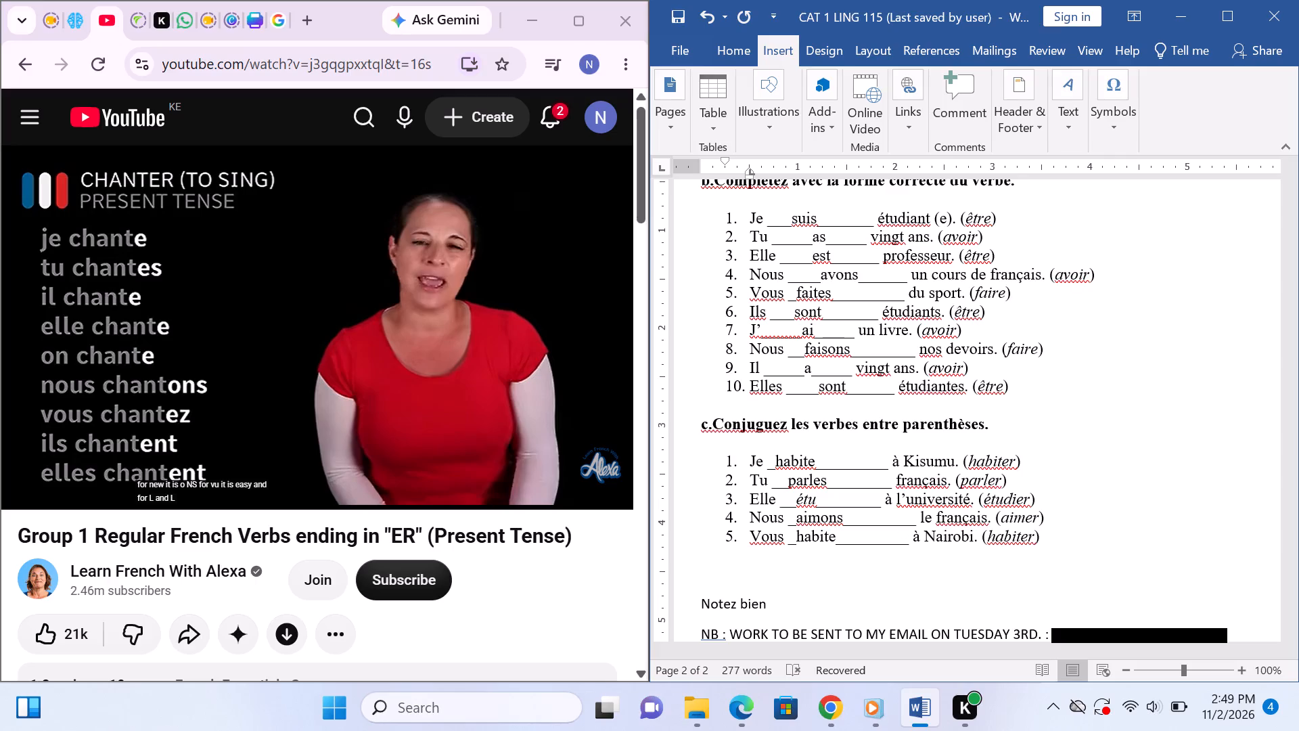
key("z")
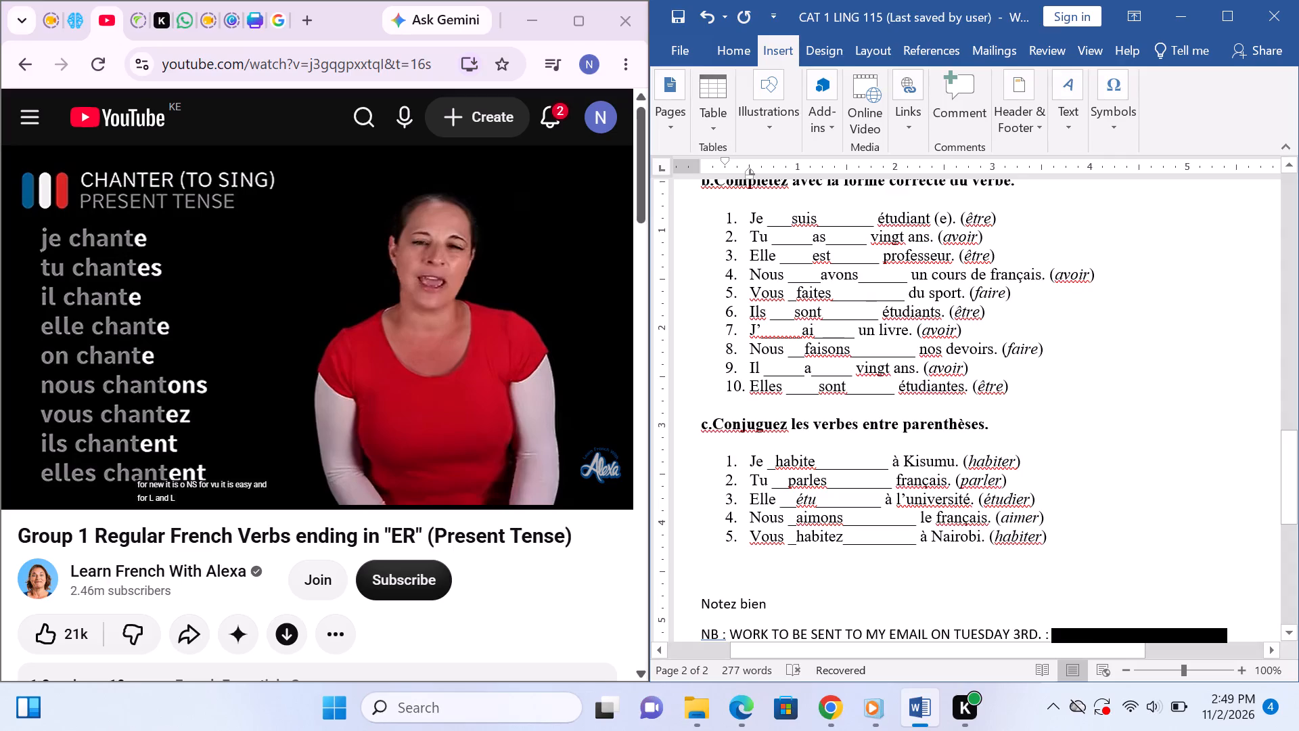
Skim the YouTube lesson on Group 1 "ER" verbs for the regarder, manger and commencer conjugations, and return to the chanter table.
left_click(393, 327)
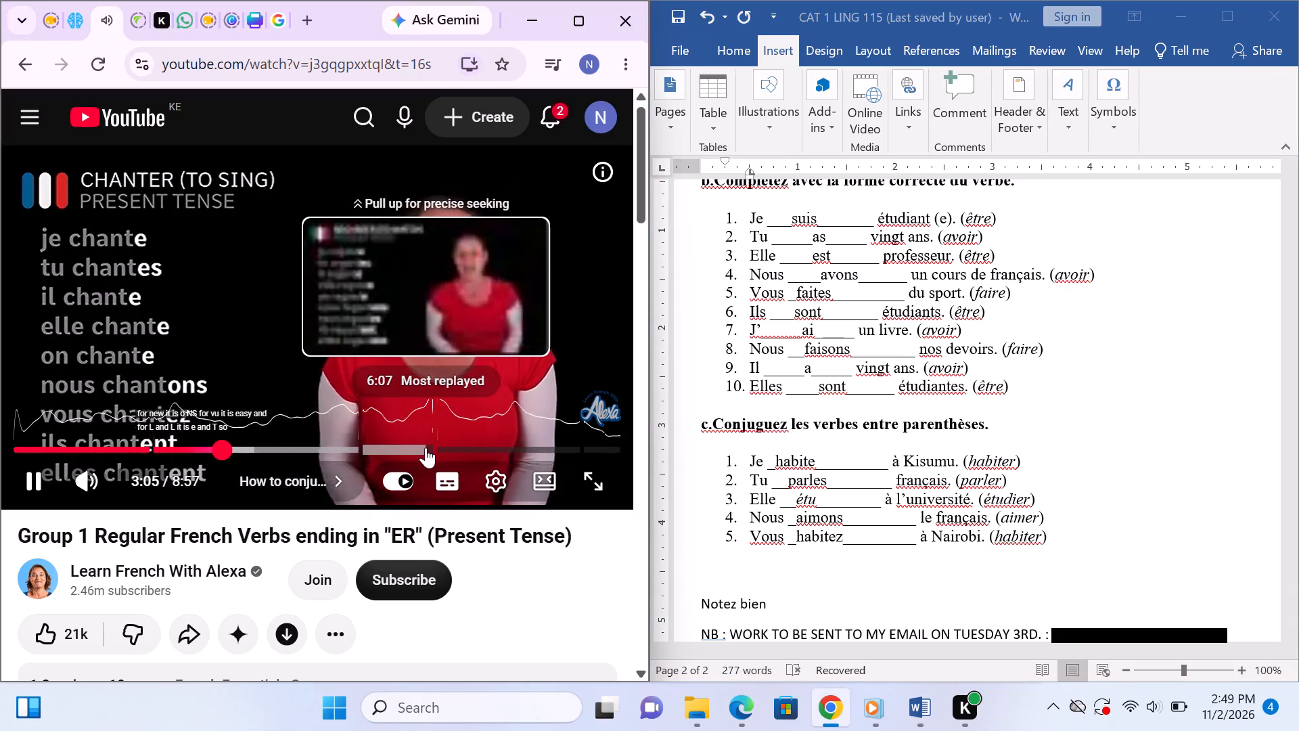
left_click(366, 448)
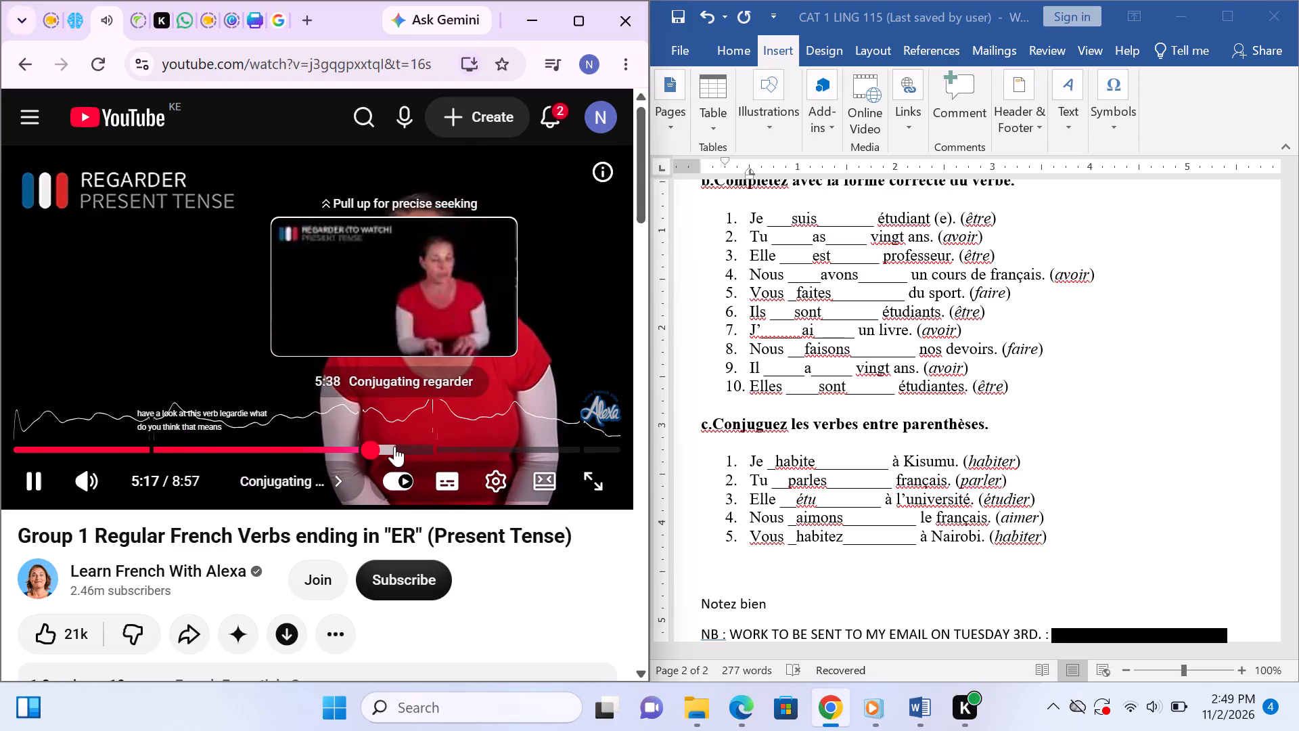
left_click(394, 446)
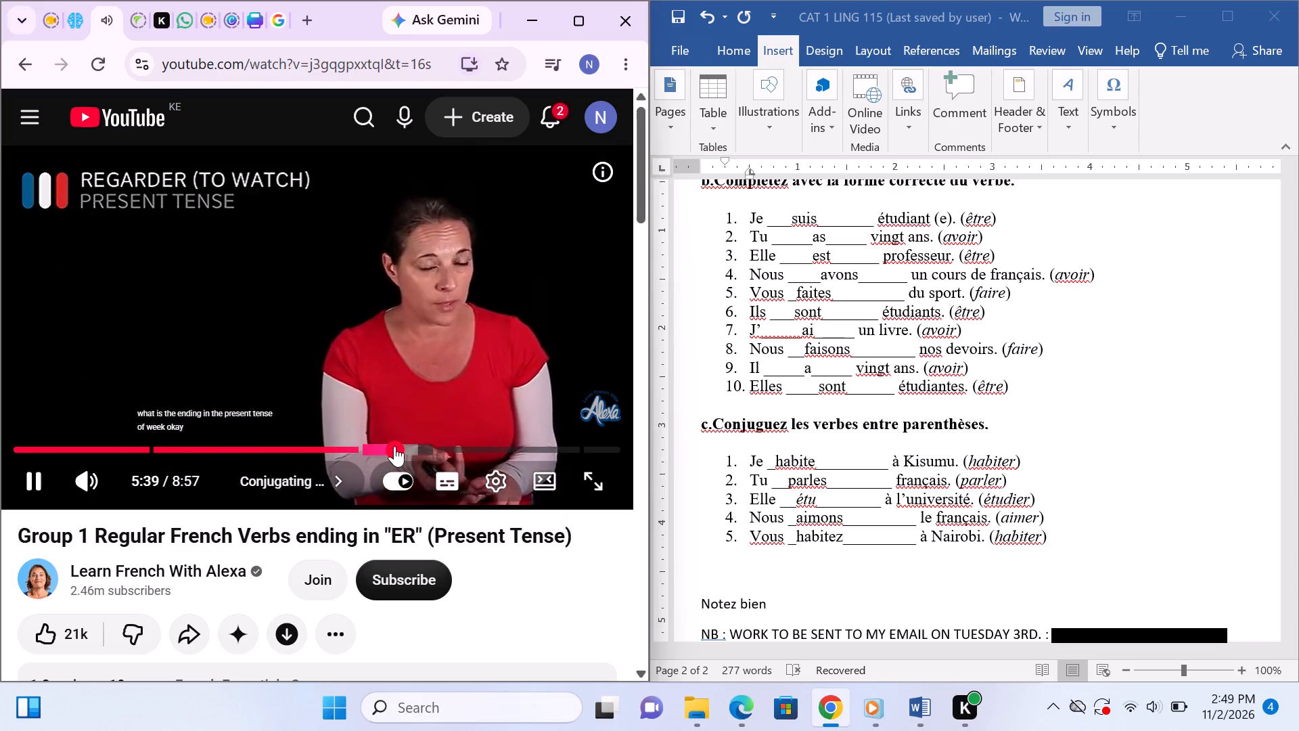
left_click(431, 449)
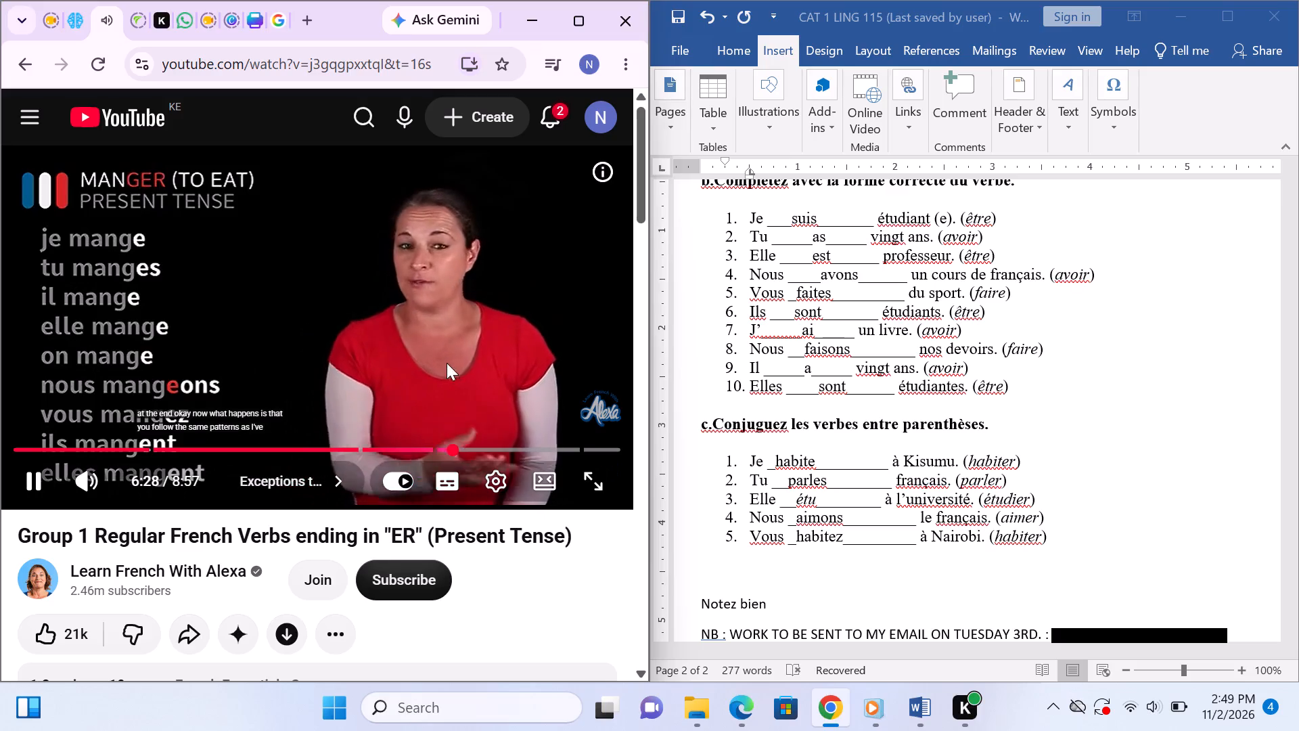
left_click(470, 445)
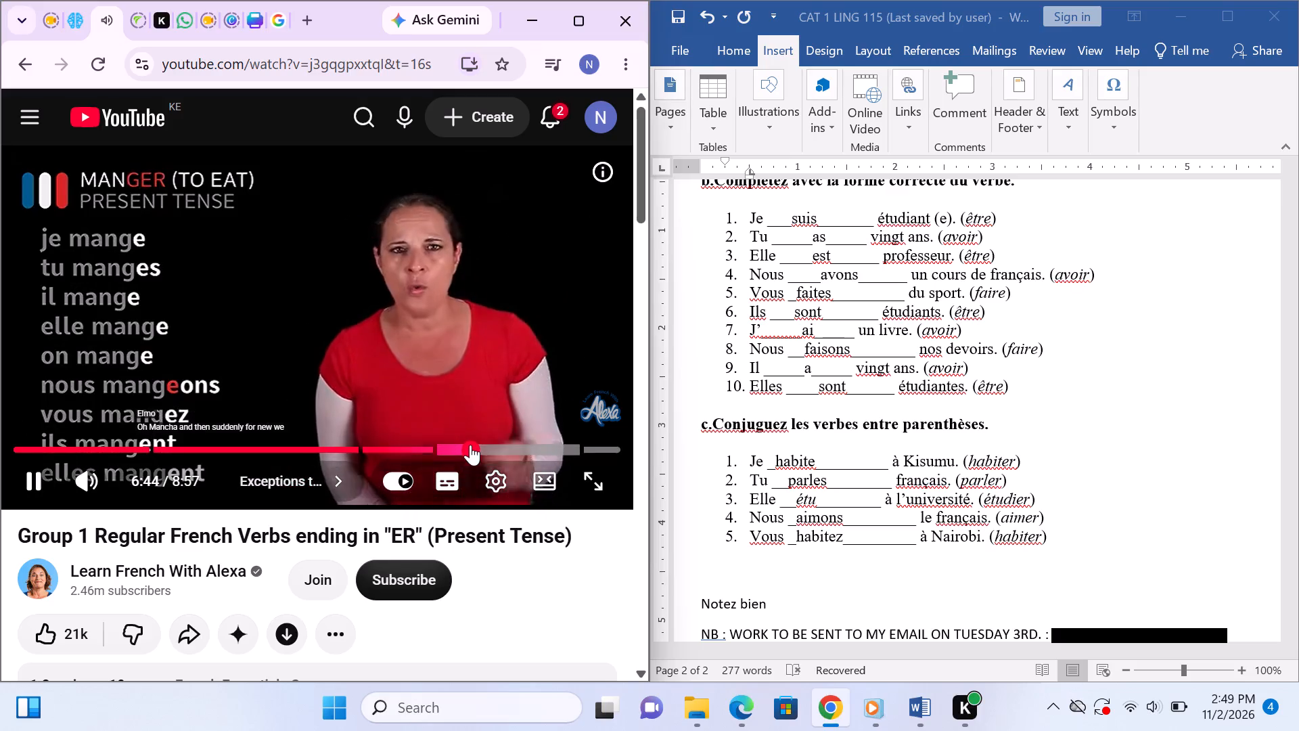
left_click(505, 444)
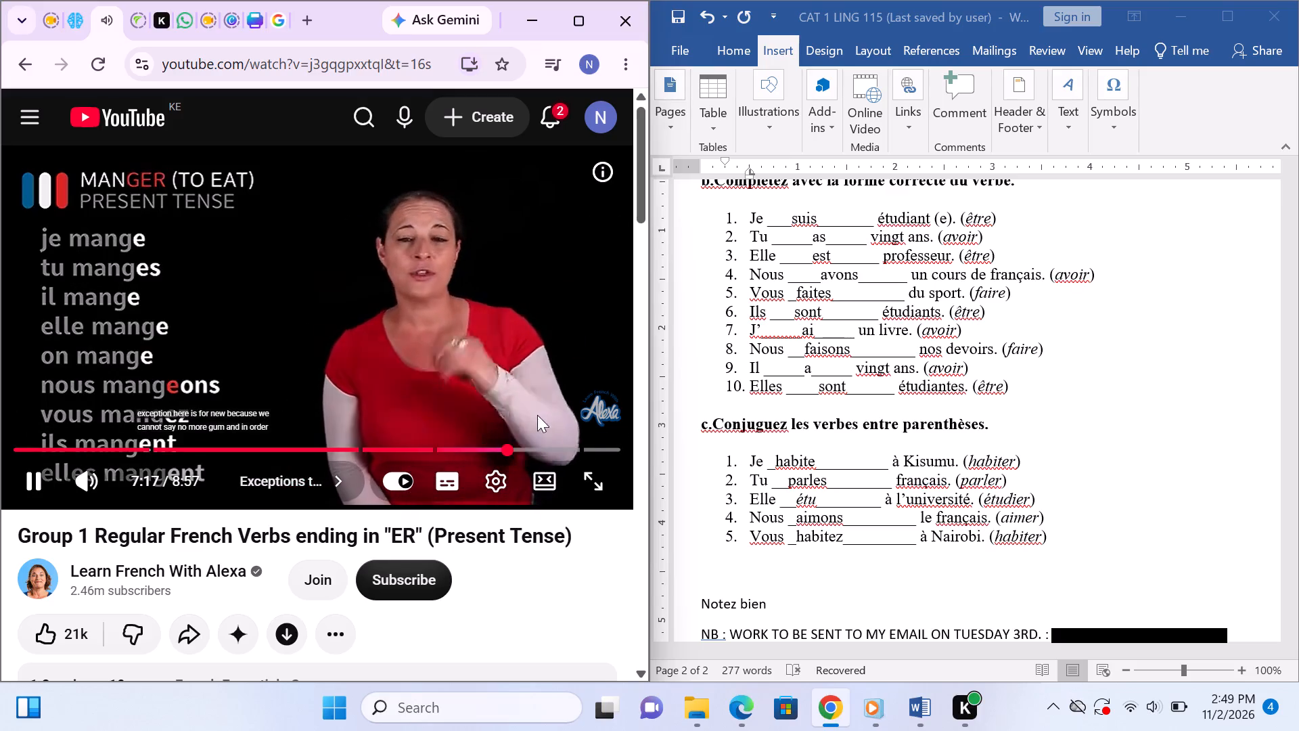
left_click(539, 447)
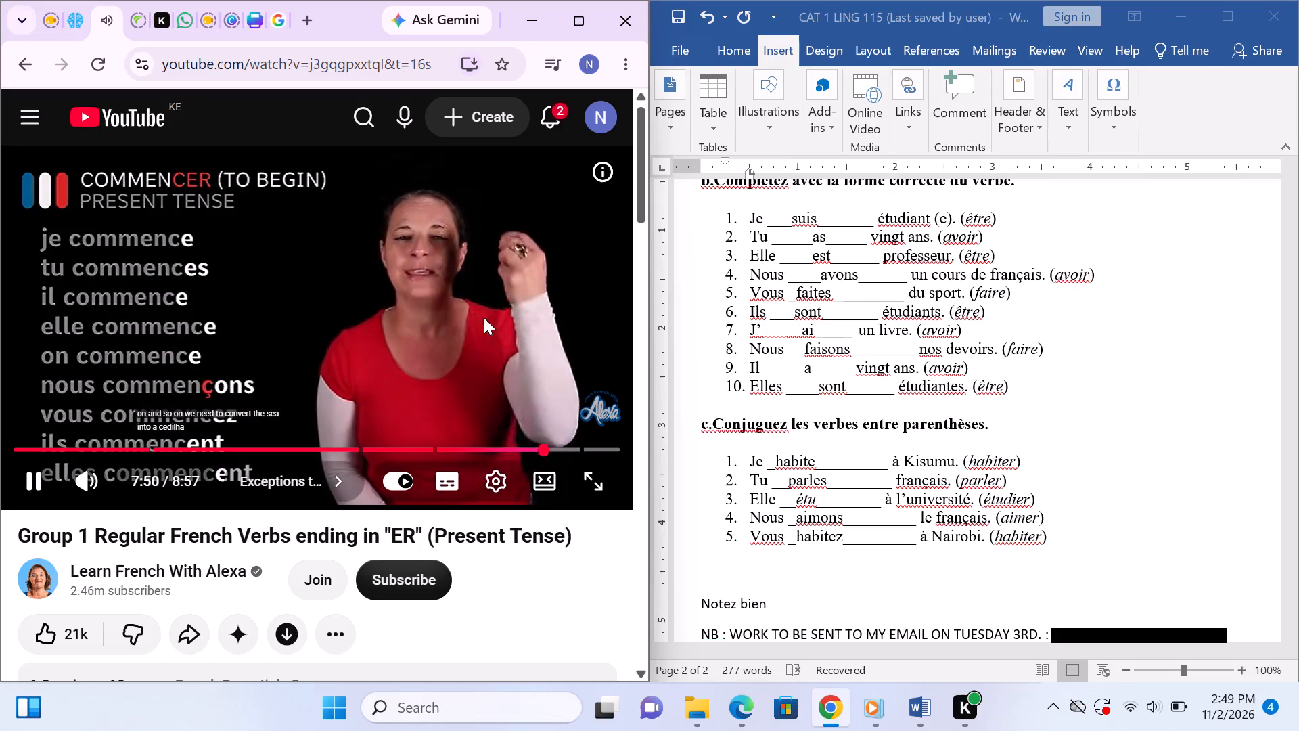
left_click(572, 448)
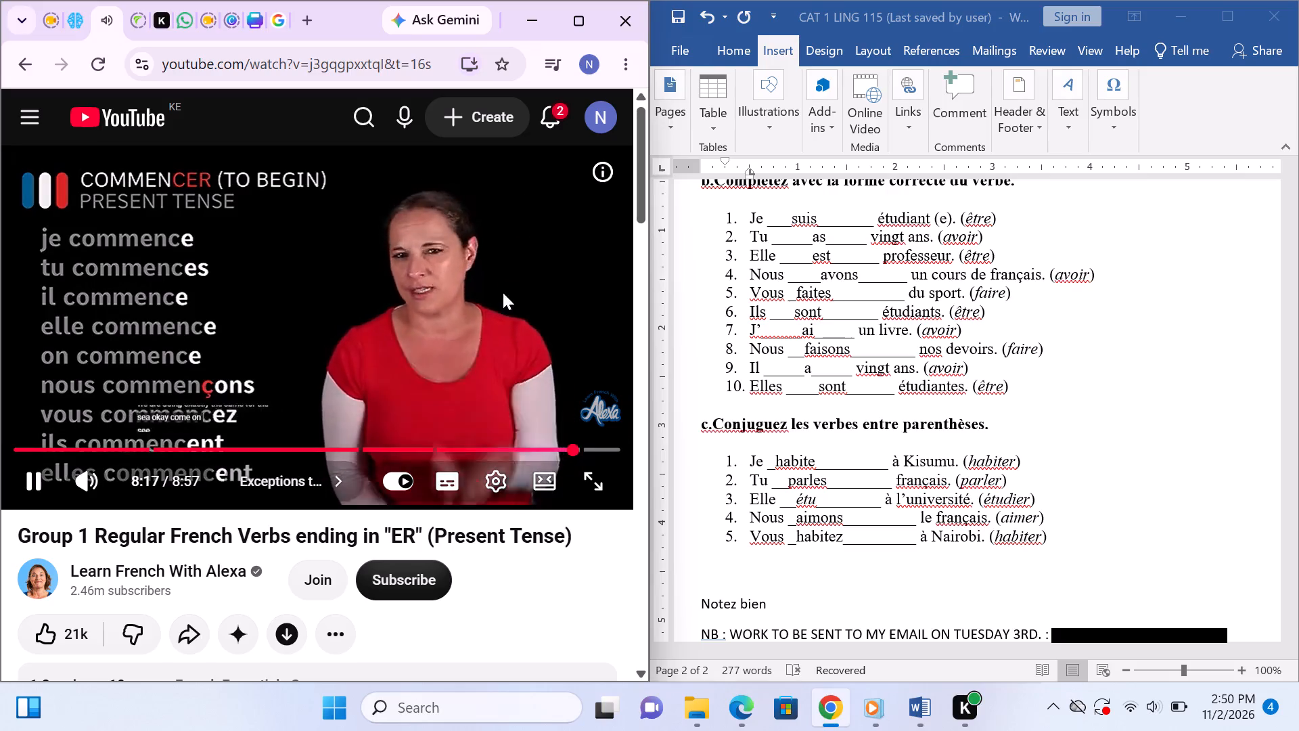
left_click(594, 441)
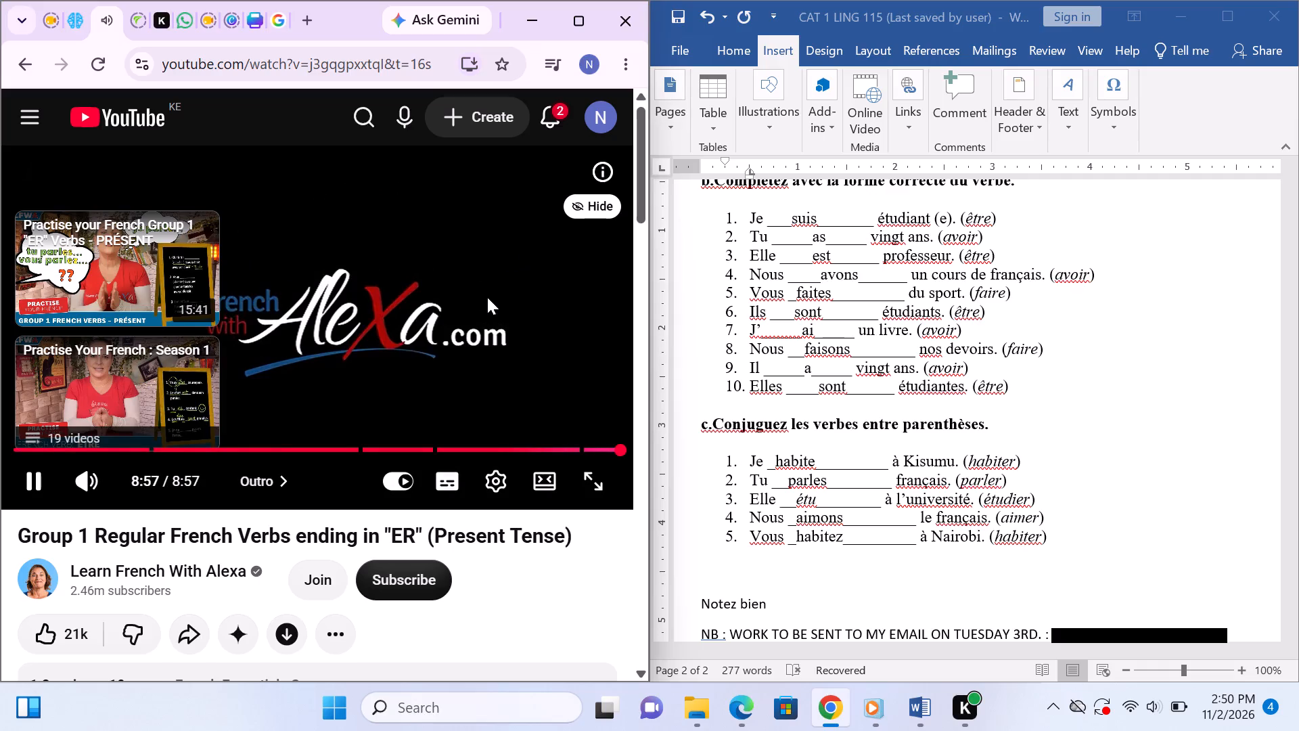
left_click(487, 297)
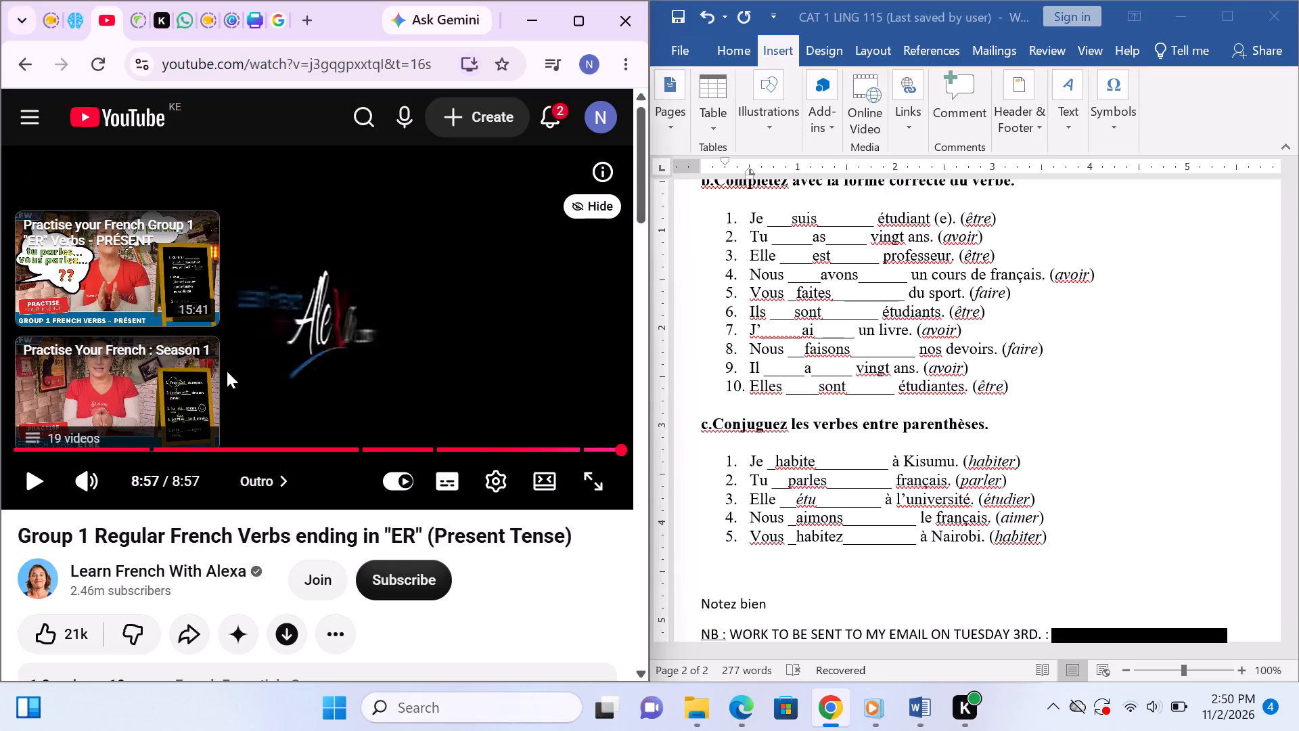
left_click(186, 439)
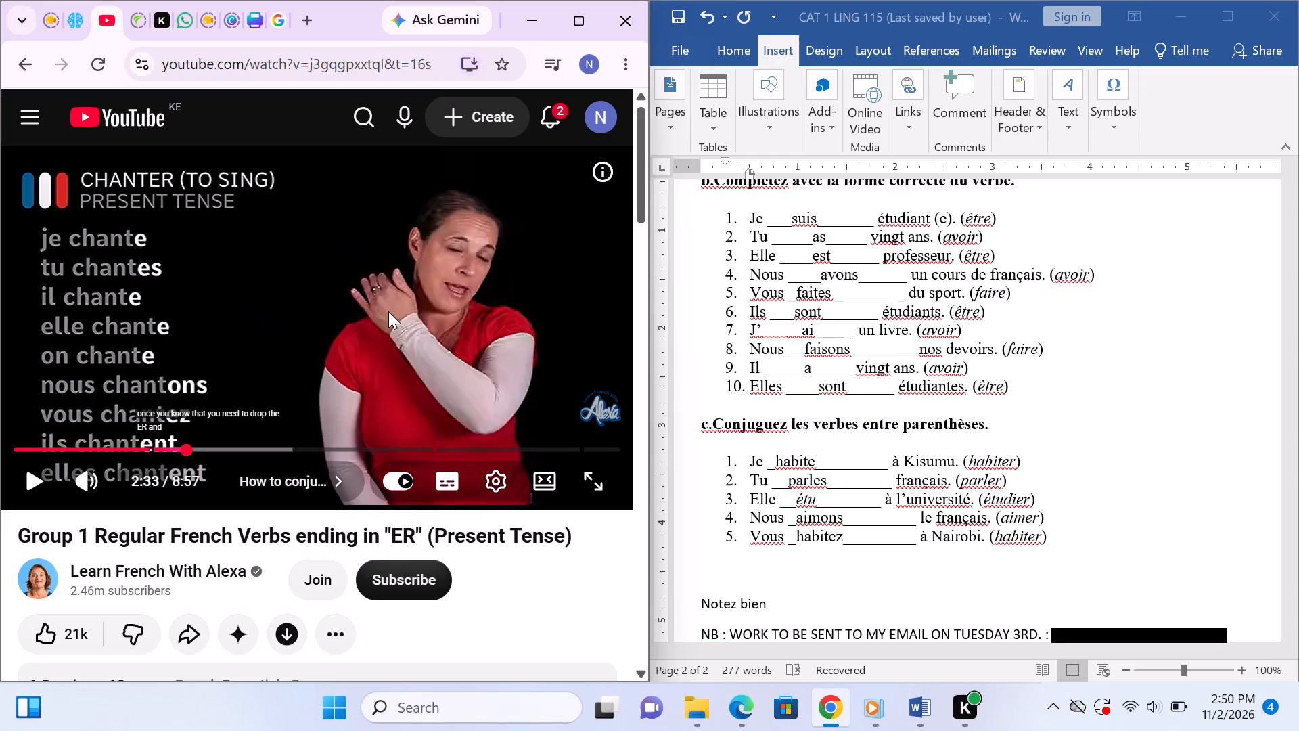
In the Word document, complete the blank of sentence 3 in exercise c, "Elle … à l'université", so it reads "étudie".
left_click(817, 497)
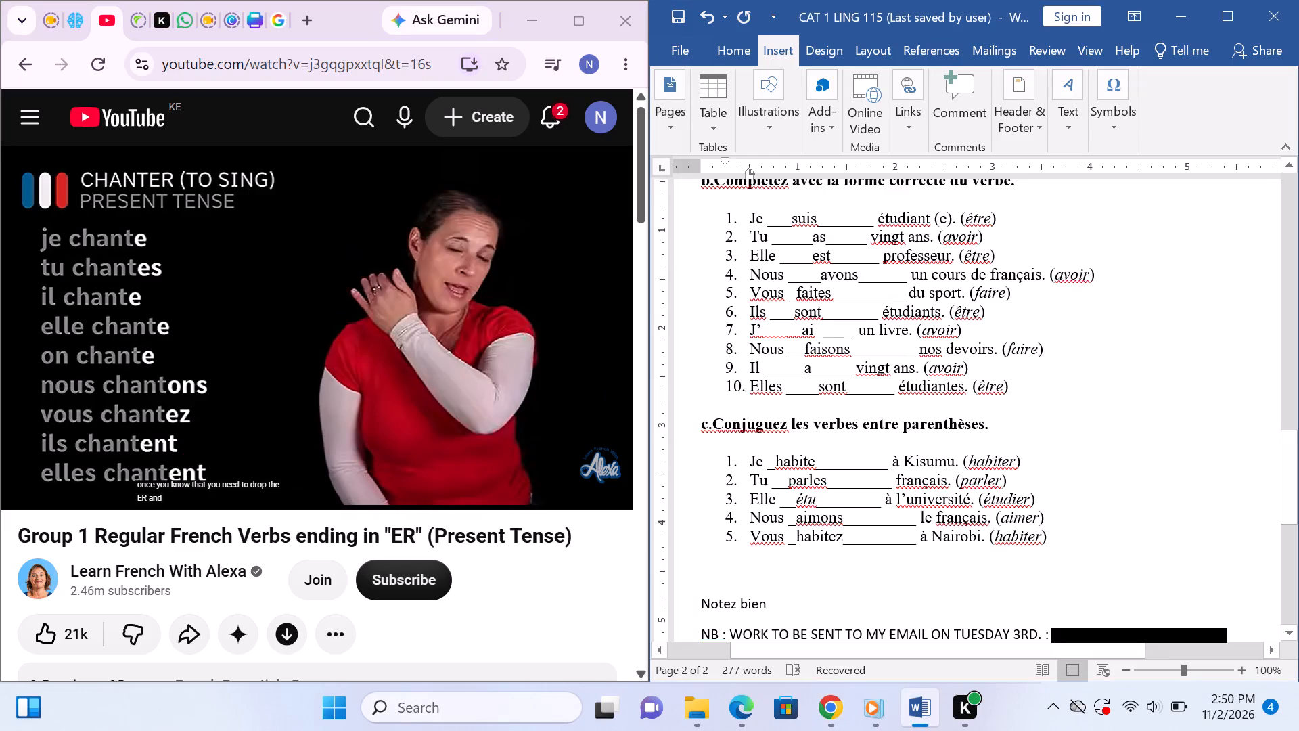
left_click(819, 501)
key("d")
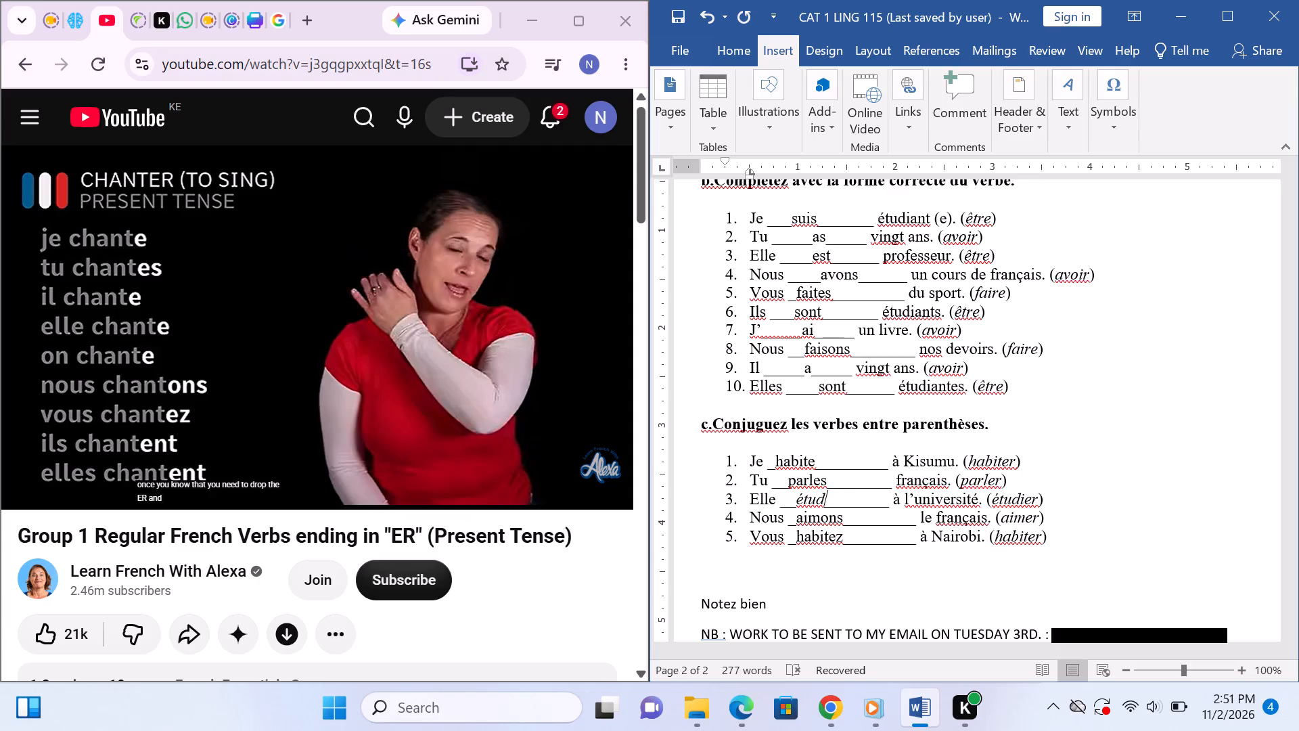
type("ie")
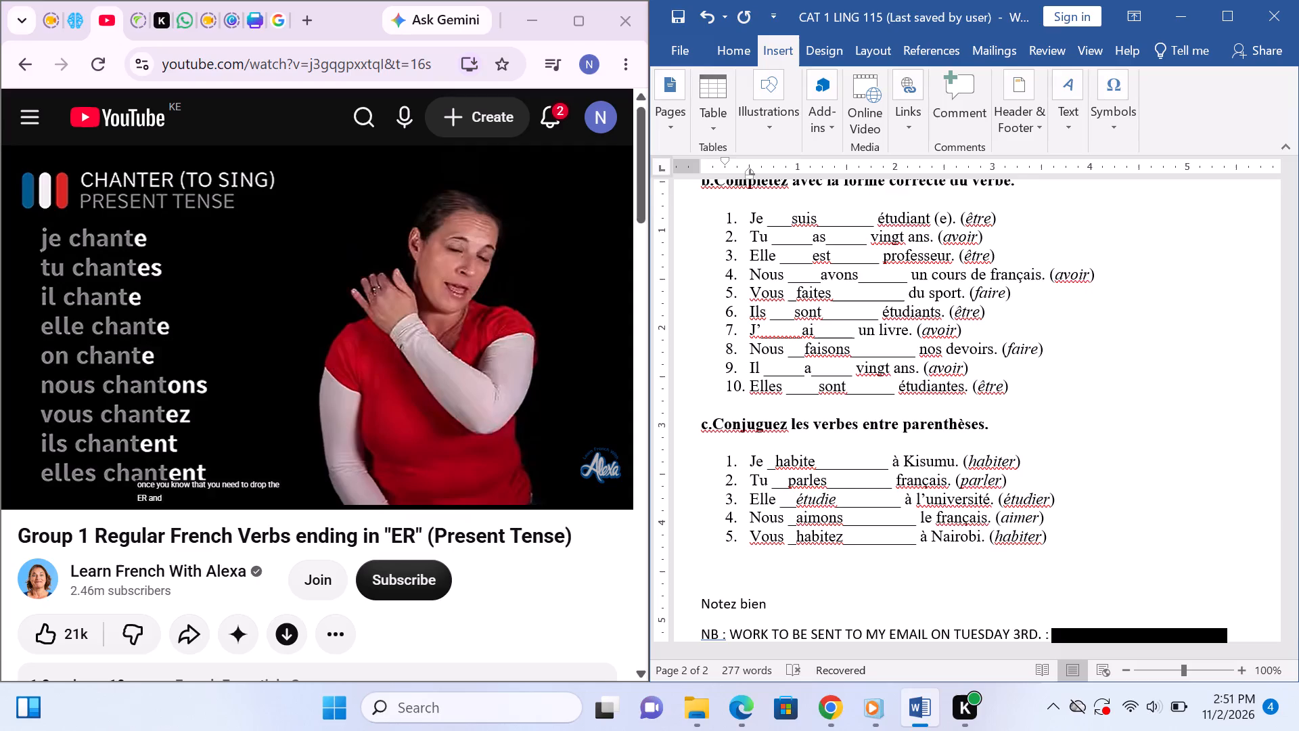
Review exercises a, b and c in the document, checking the filled-in verb forms and the pronoun blanks still open.
scroll(1049, 376, "up", 5)
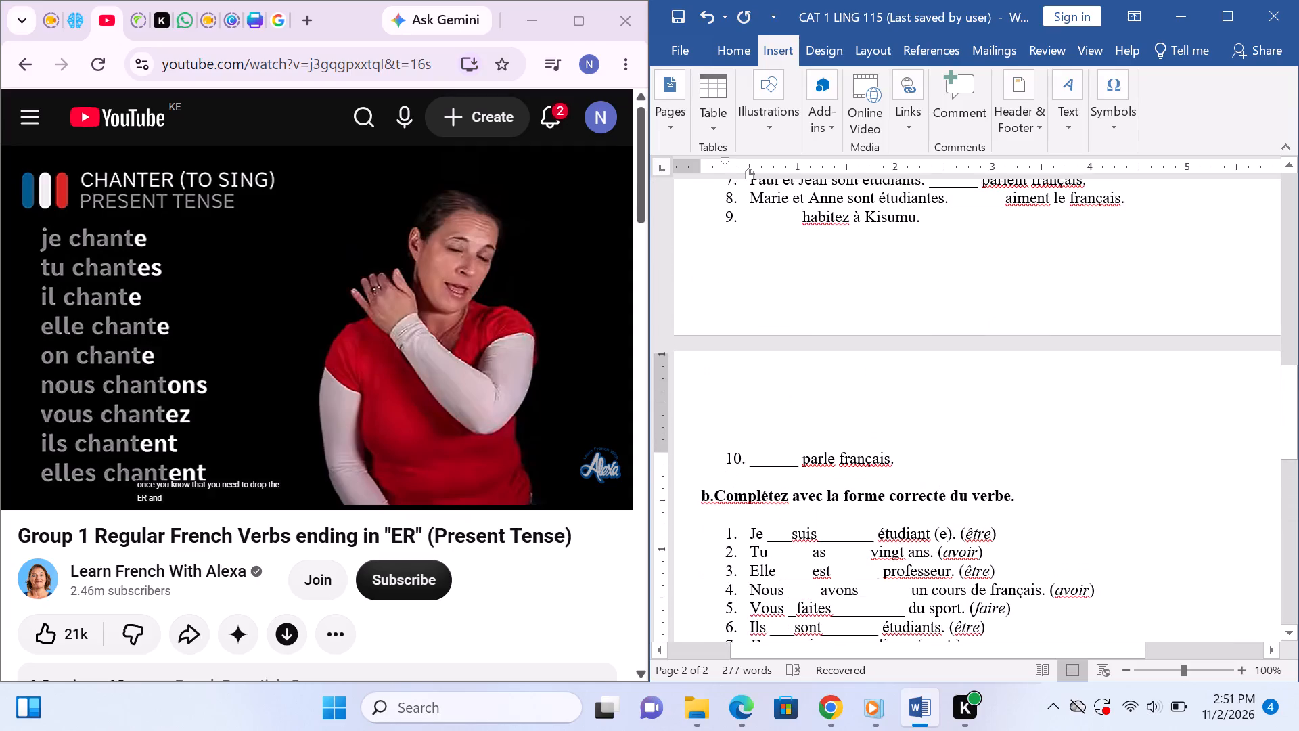
scroll(1049, 376, "up", 2)
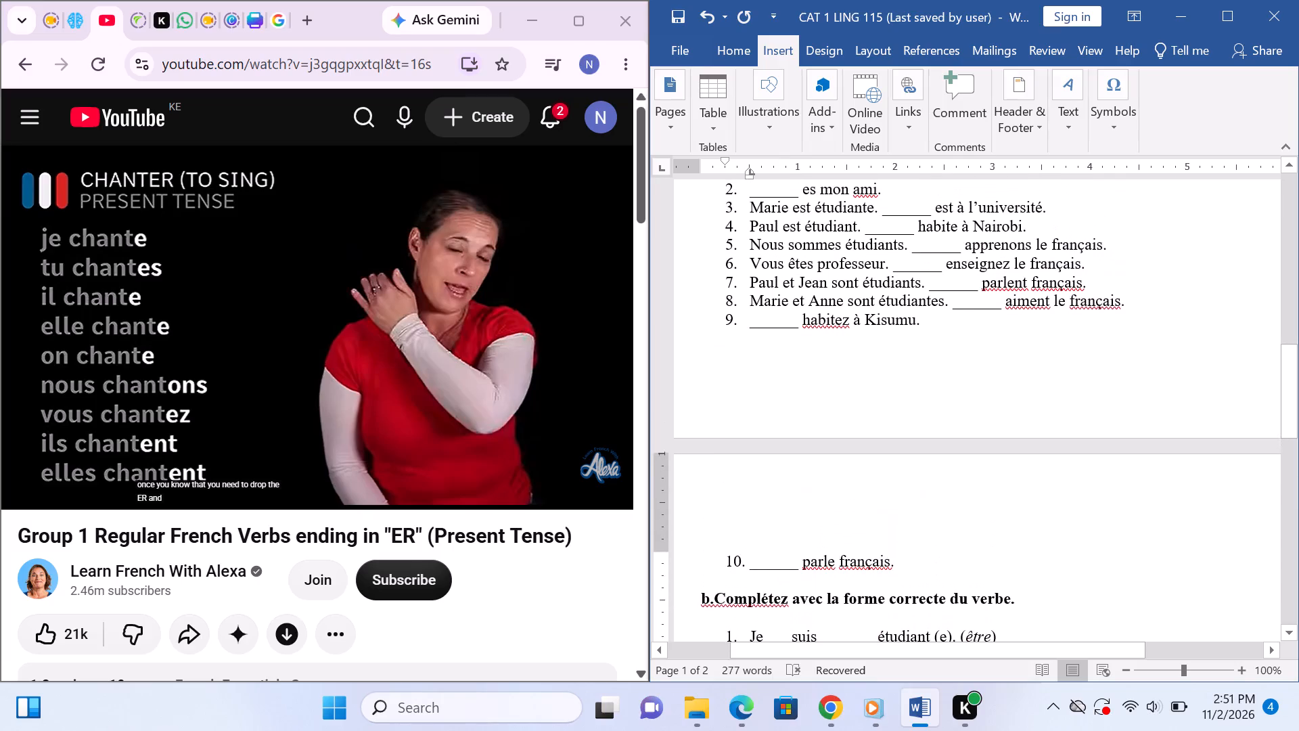
scroll(1049, 376, "down", 6)
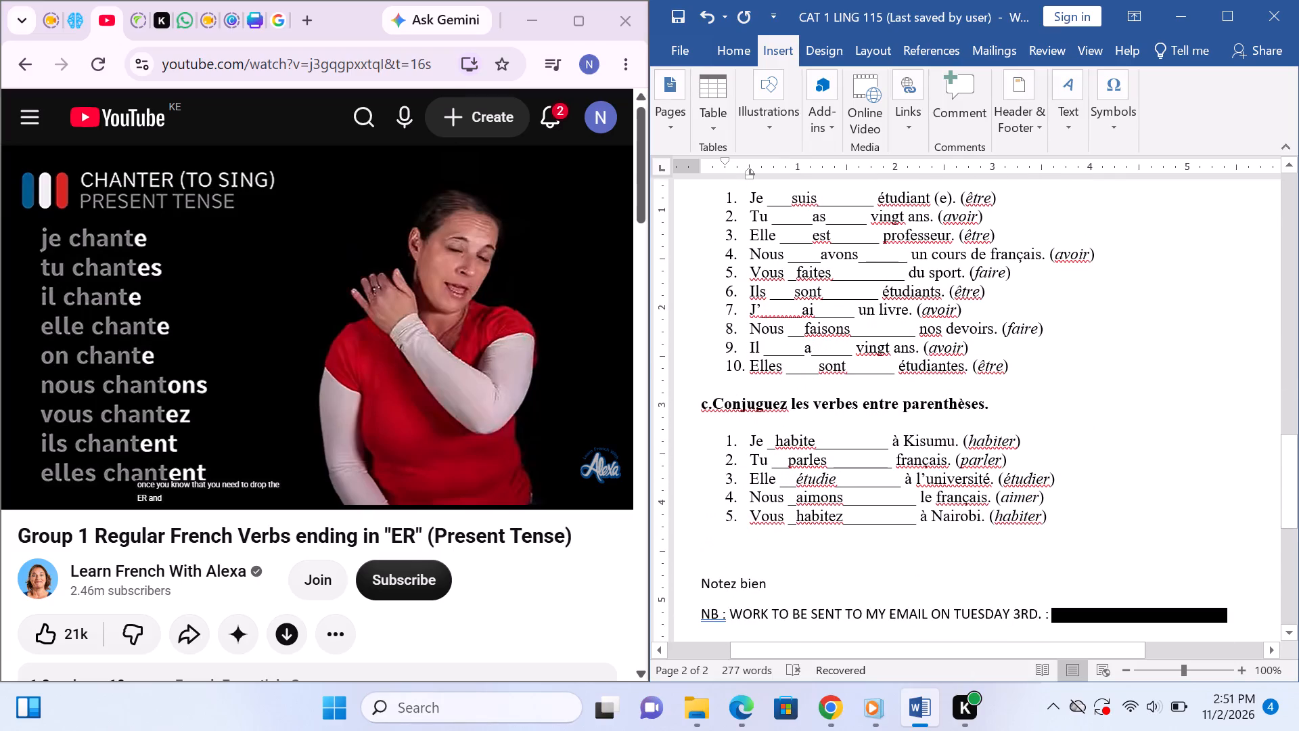
left_click(1049, 376)
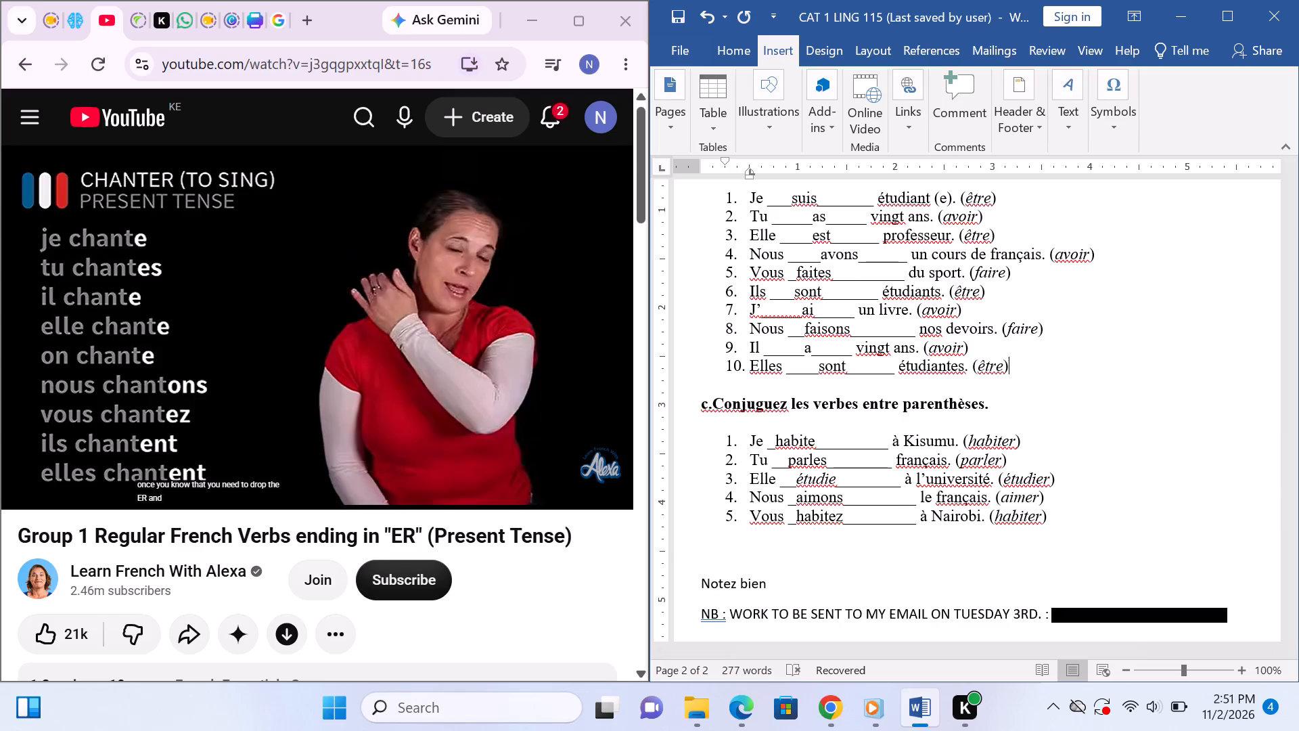
scroll(1049, 376, "up", 6)
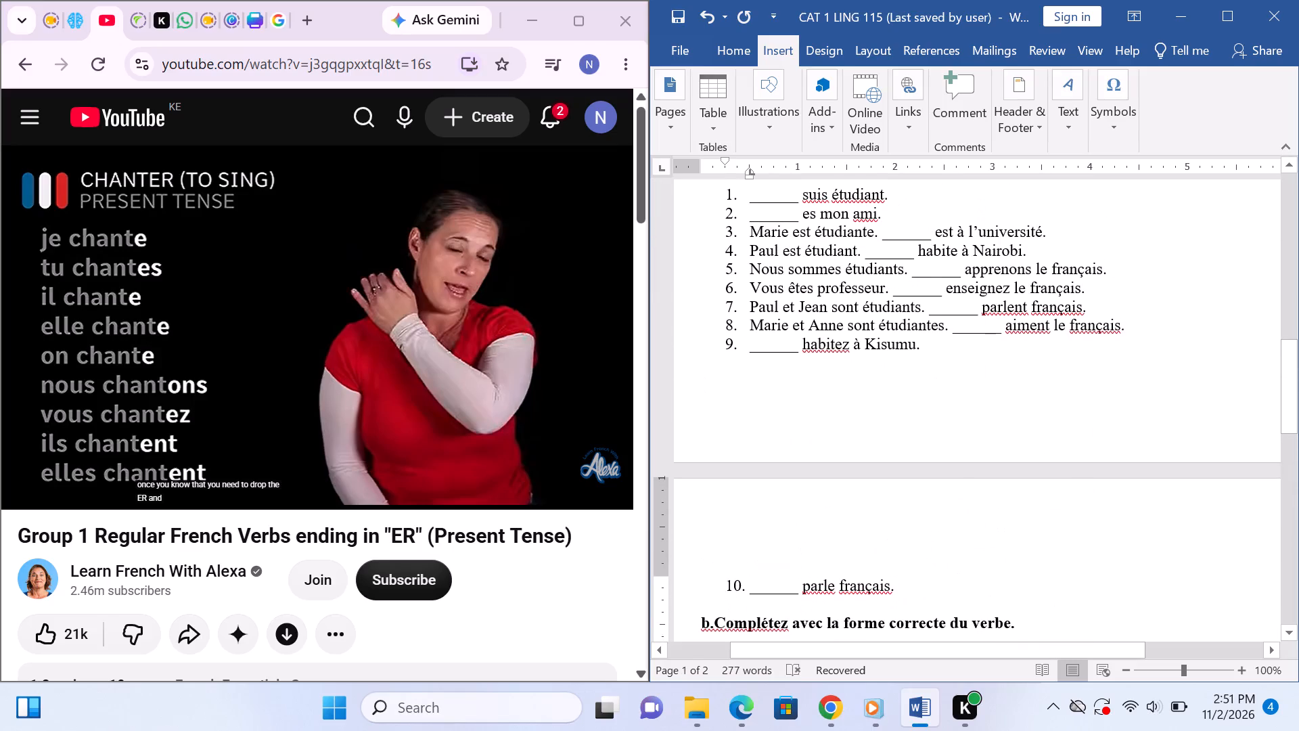
scroll(1049, 376, "up", 3)
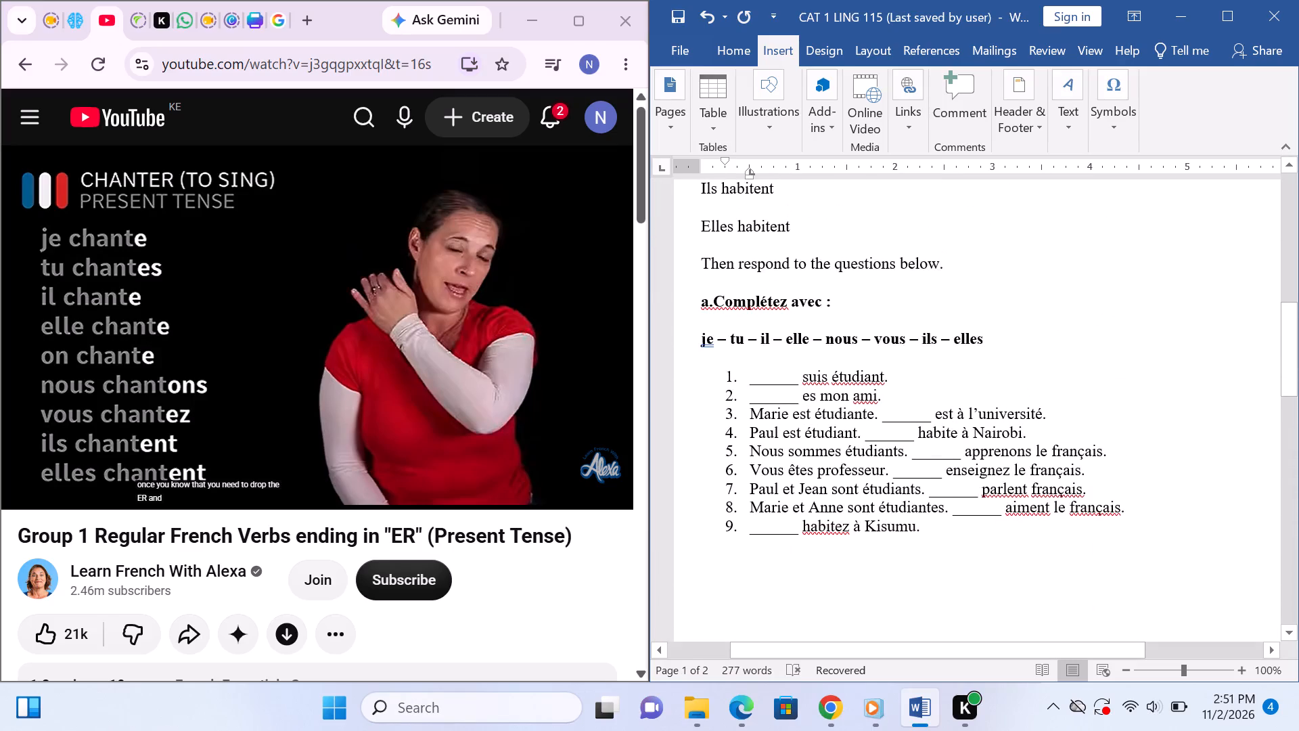
scroll(1049, 376, "down", 2)
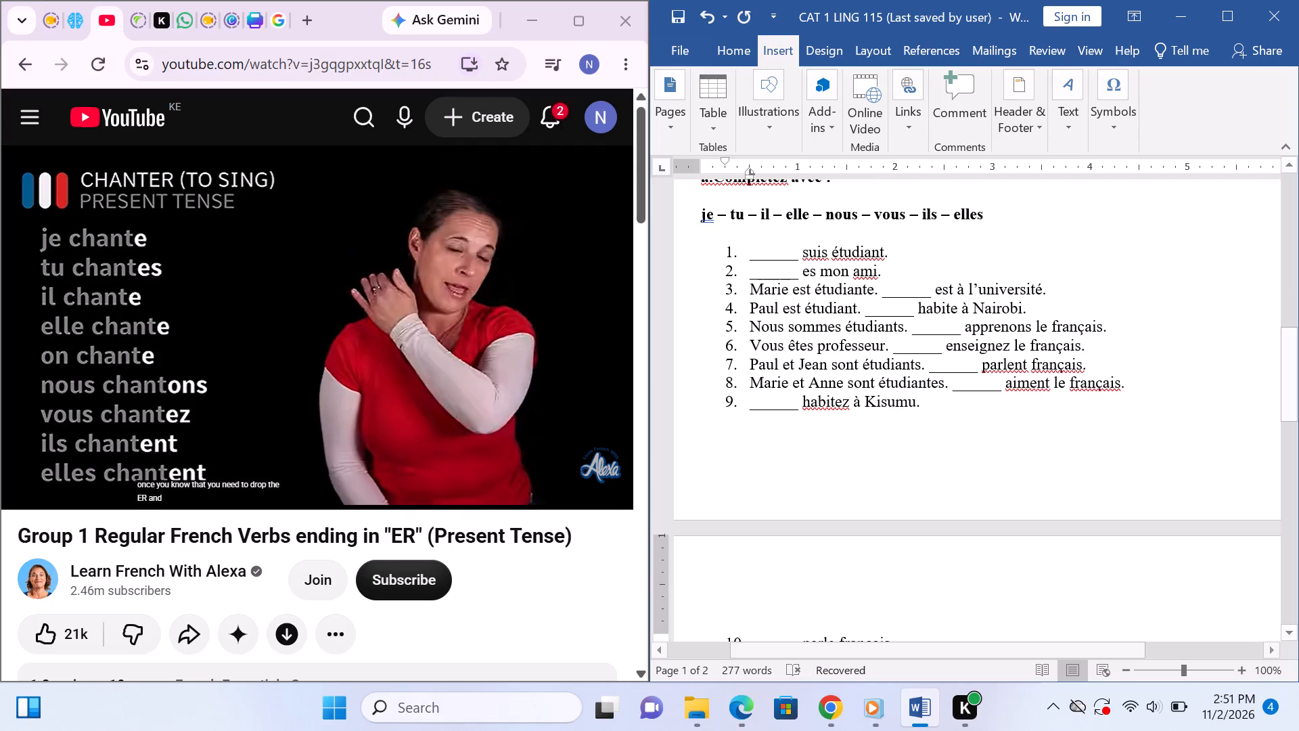
scroll(1084, 423, "down", 5)
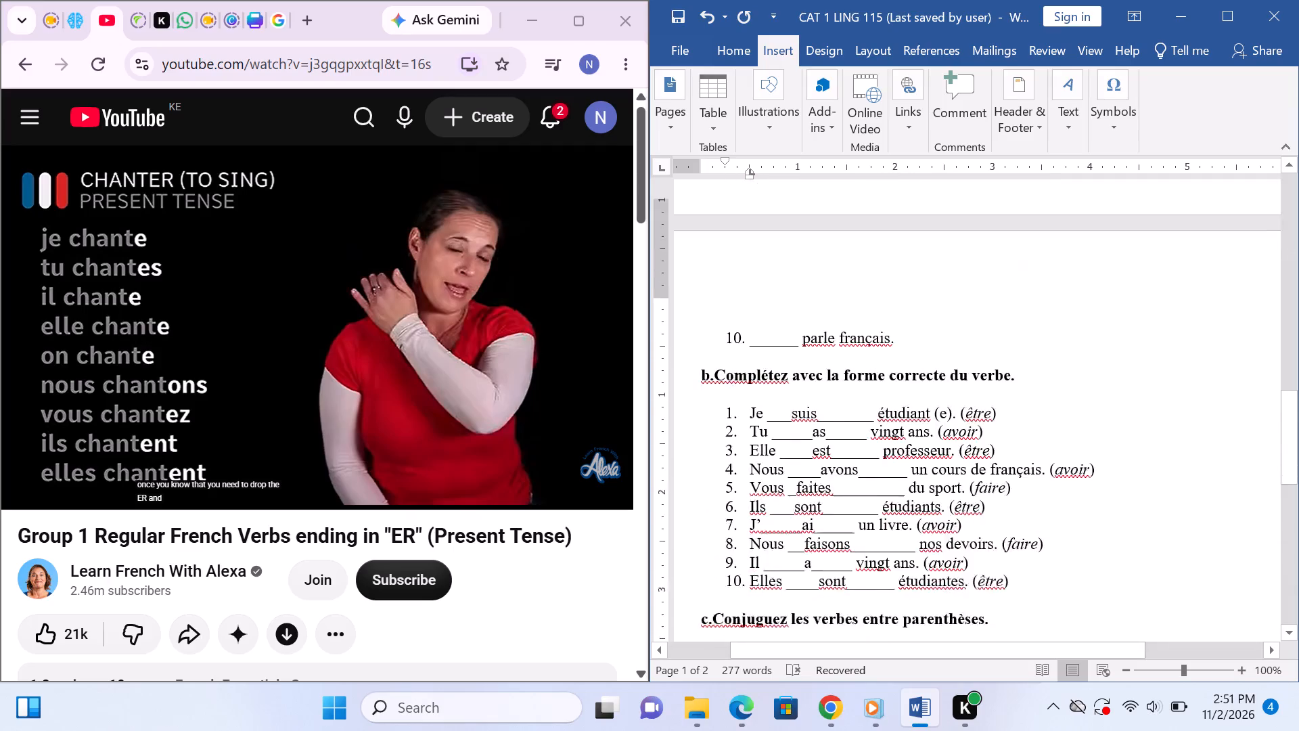
scroll(1084, 423, "down", 4)
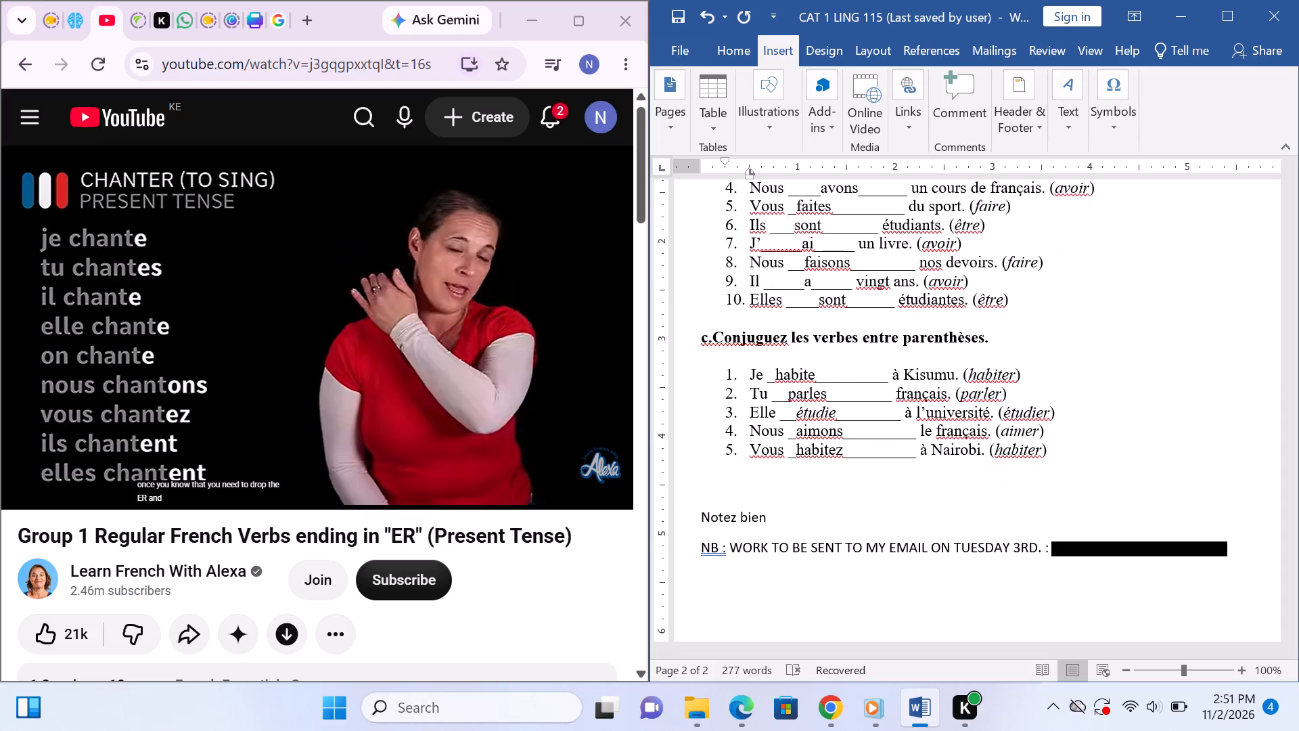
scroll(1084, 423, "up", 3)
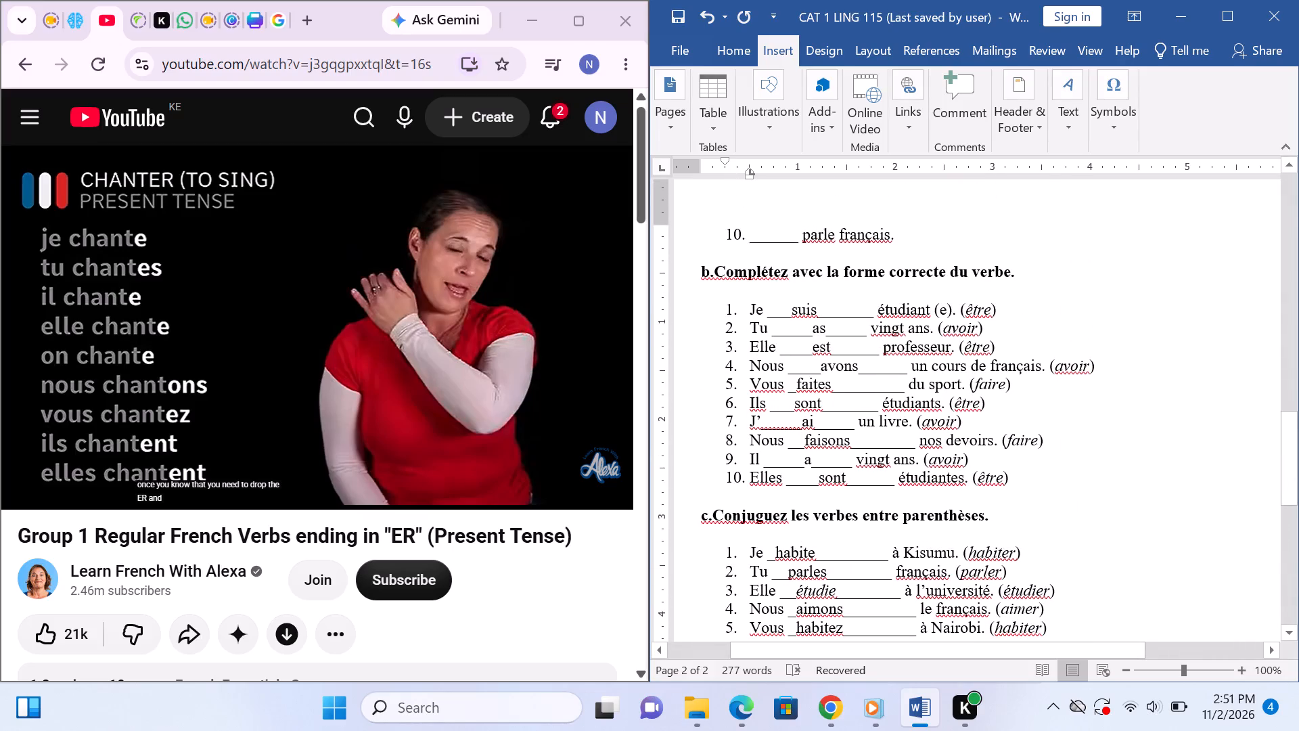
scroll(1084, 423, "up", 6)
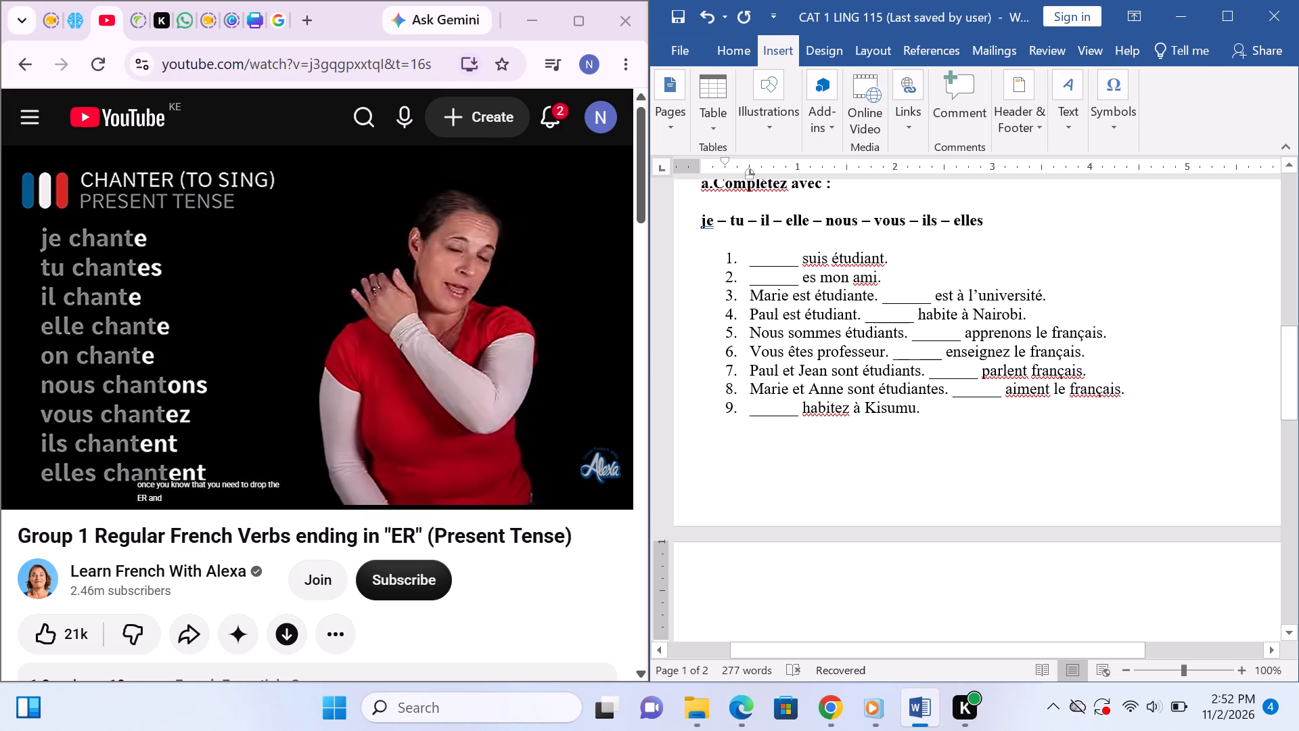
scroll(959, 446, "down", 4)
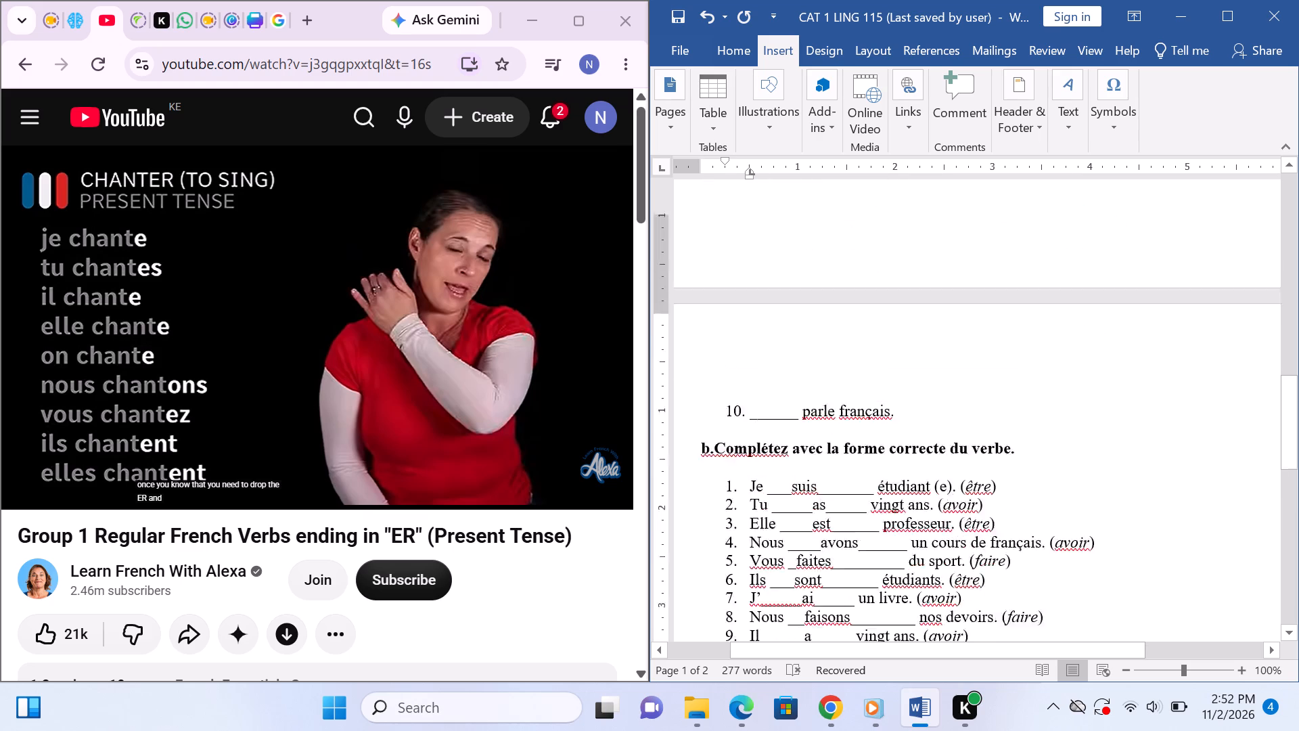
scroll(959, 446, "down", 3)
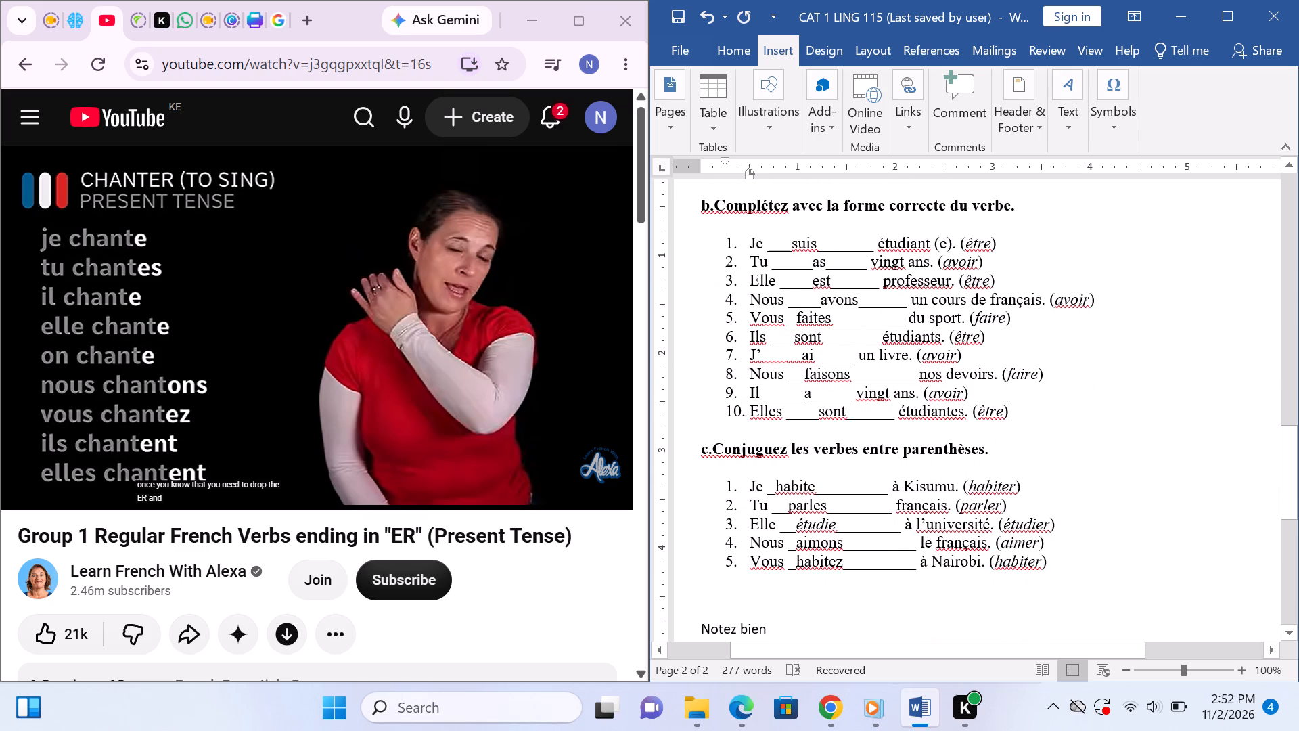
scroll(959, 446, "up", 3)
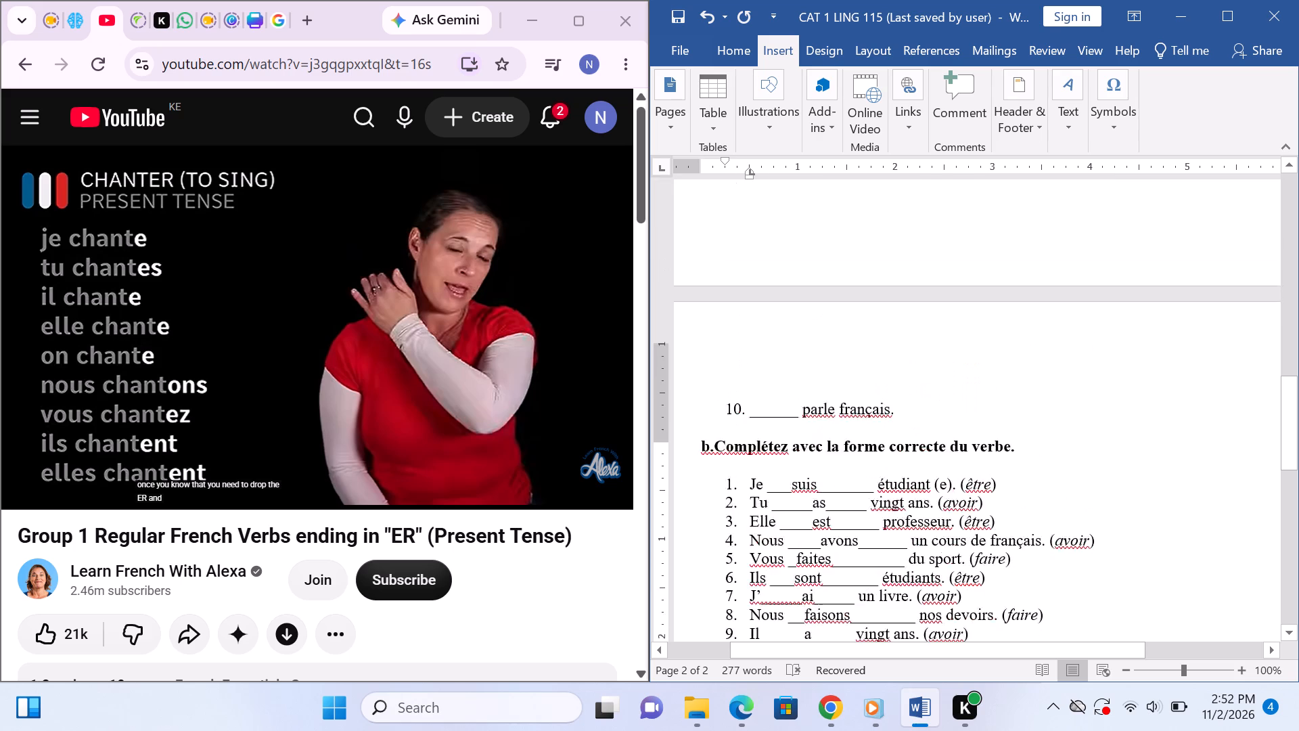
scroll(959, 446, "up", 1)
scroll(959, 446, "down", 3)
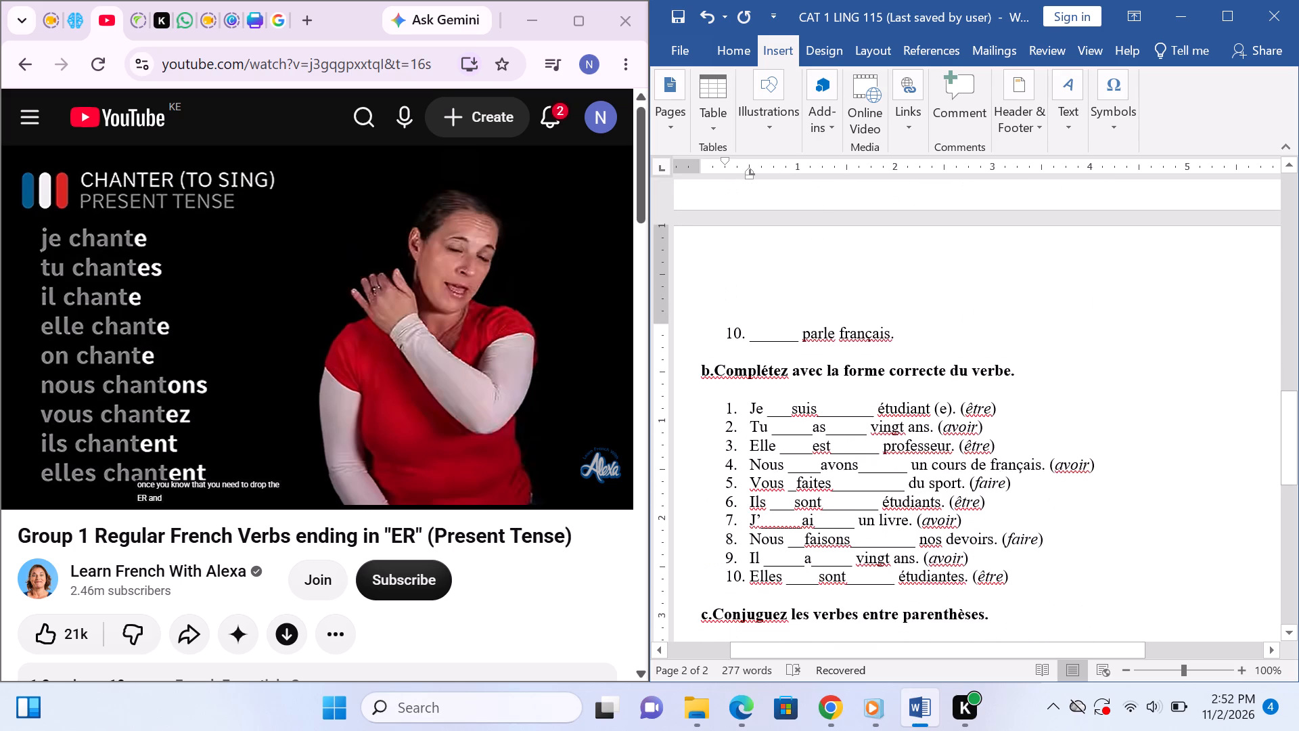
scroll(959, 446, "down", 2)
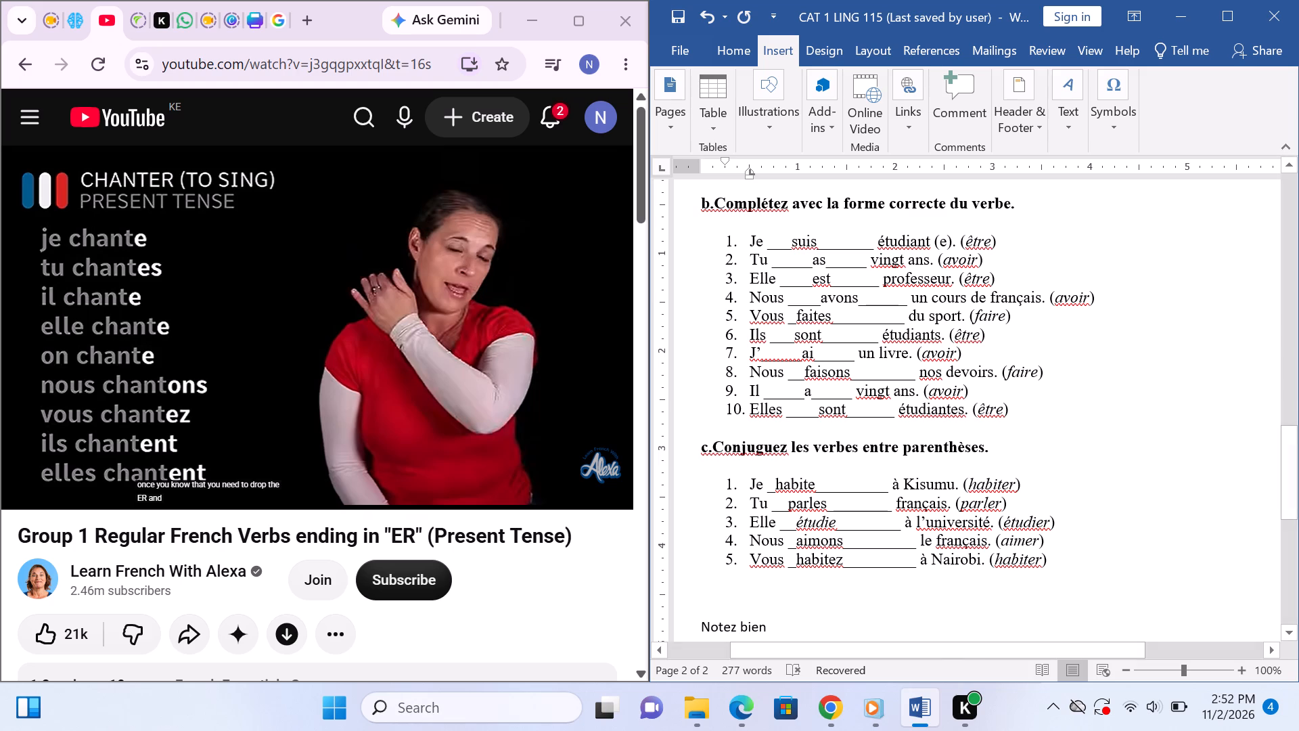
scroll(1045, 391, "up", 2)
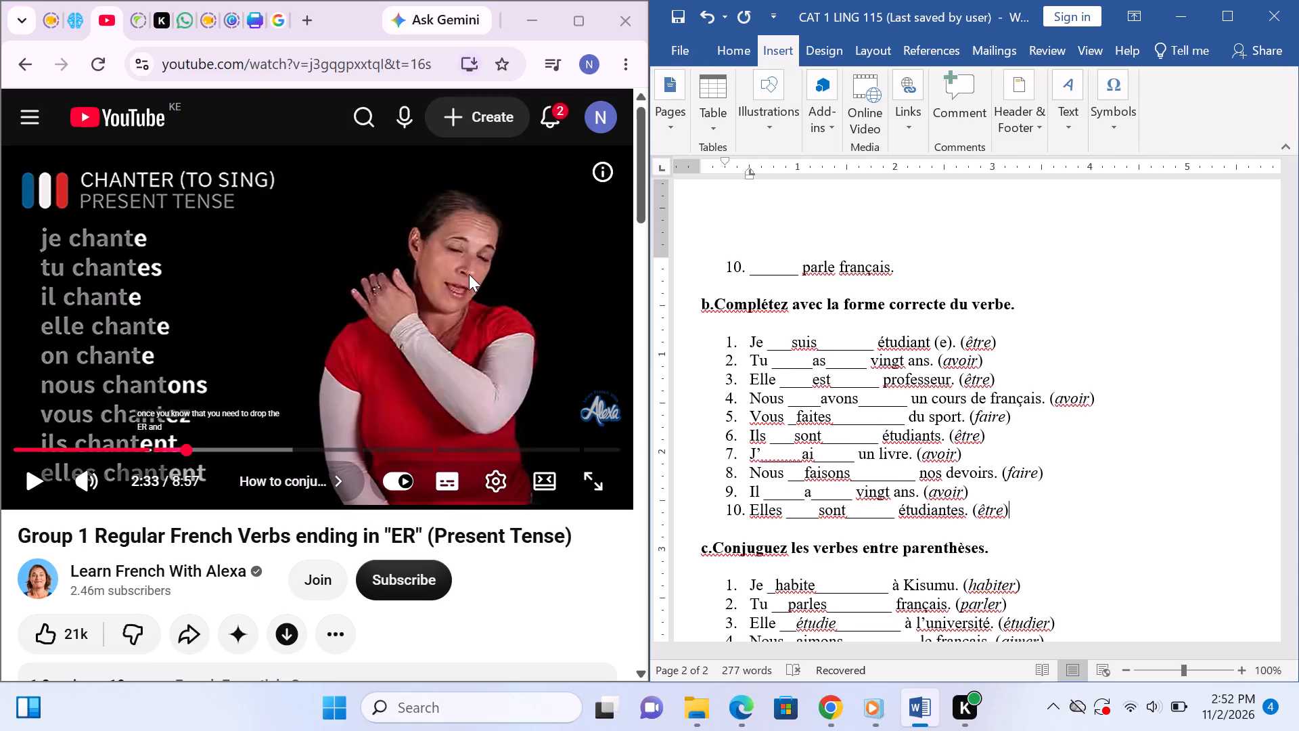
scroll(957, 542, "down", 1)
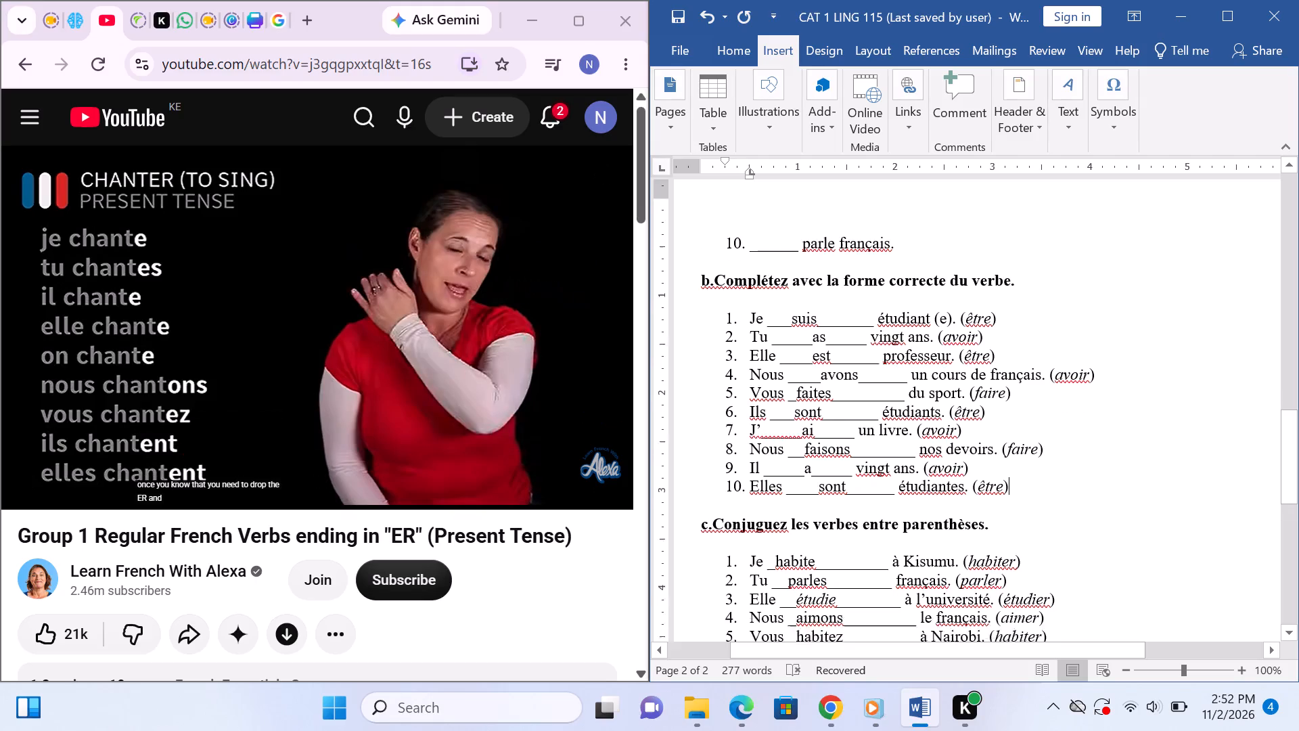
scroll(957, 542, "down", 1)
scroll(957, 542, "up", 3)
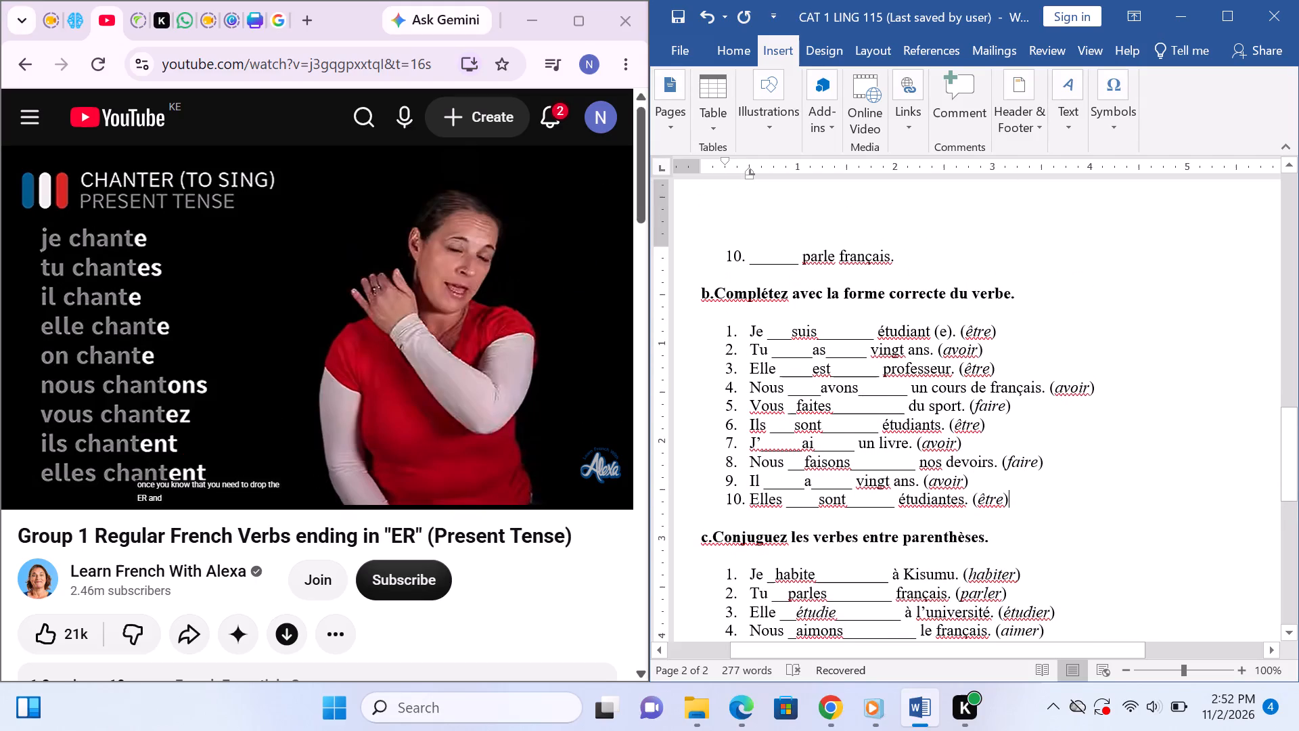
scroll(957, 542, "down", 4)
scroll(957, 542, "up", 2)
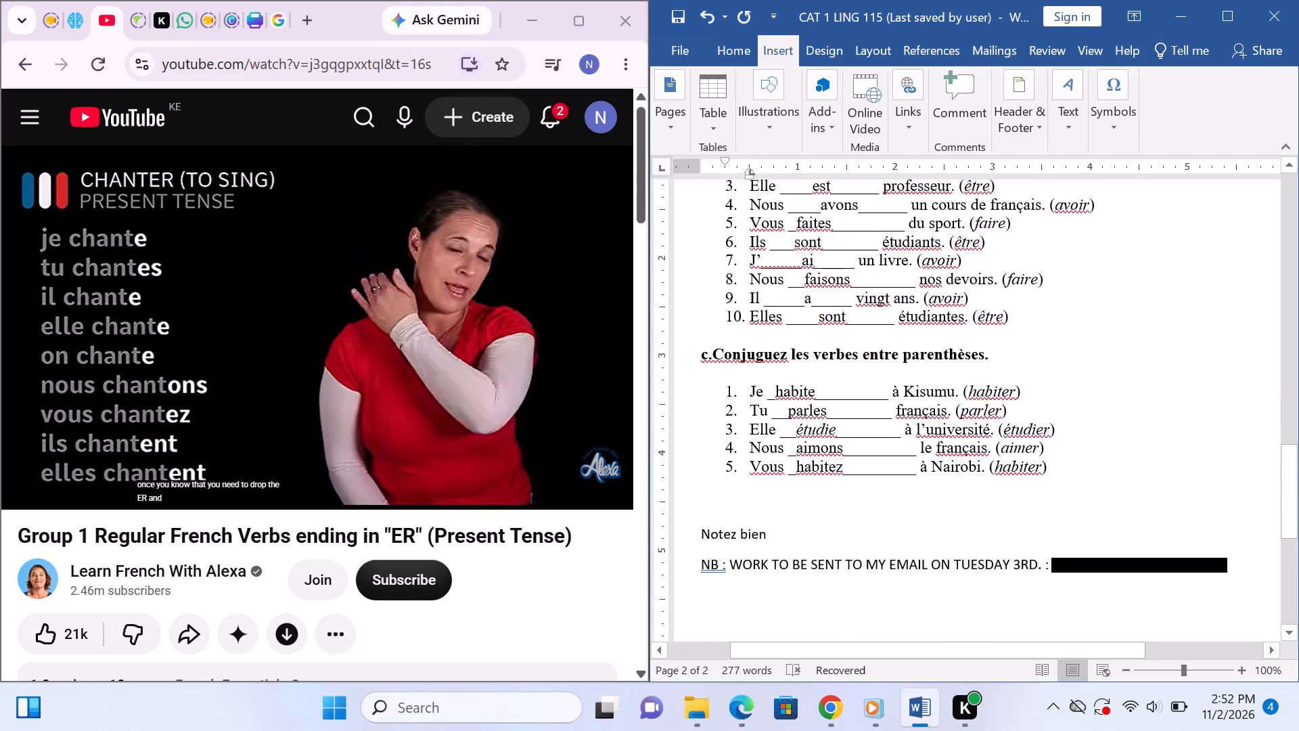
In the pronoun exercise, fill the blank of sentence 9, "… habitez à Kisumu", with "Vous".
scroll(957, 542, "up", 7)
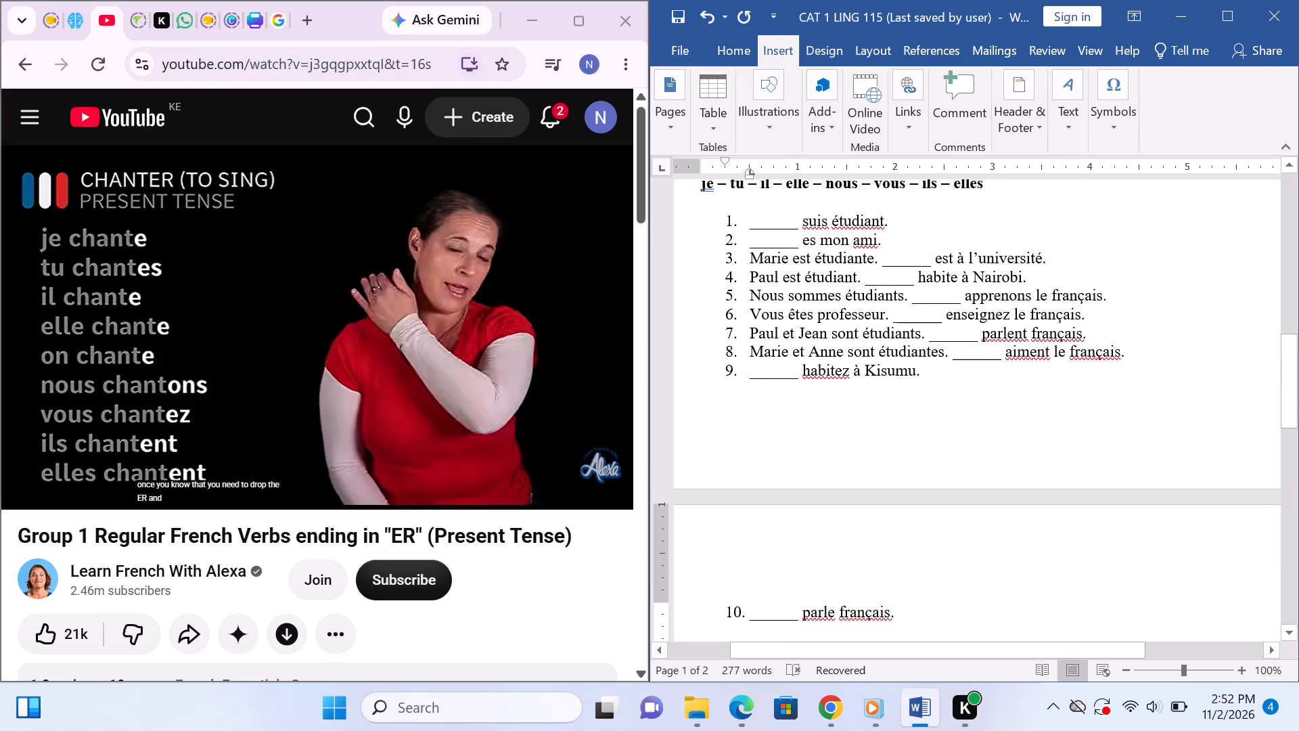
left_click(752, 370)
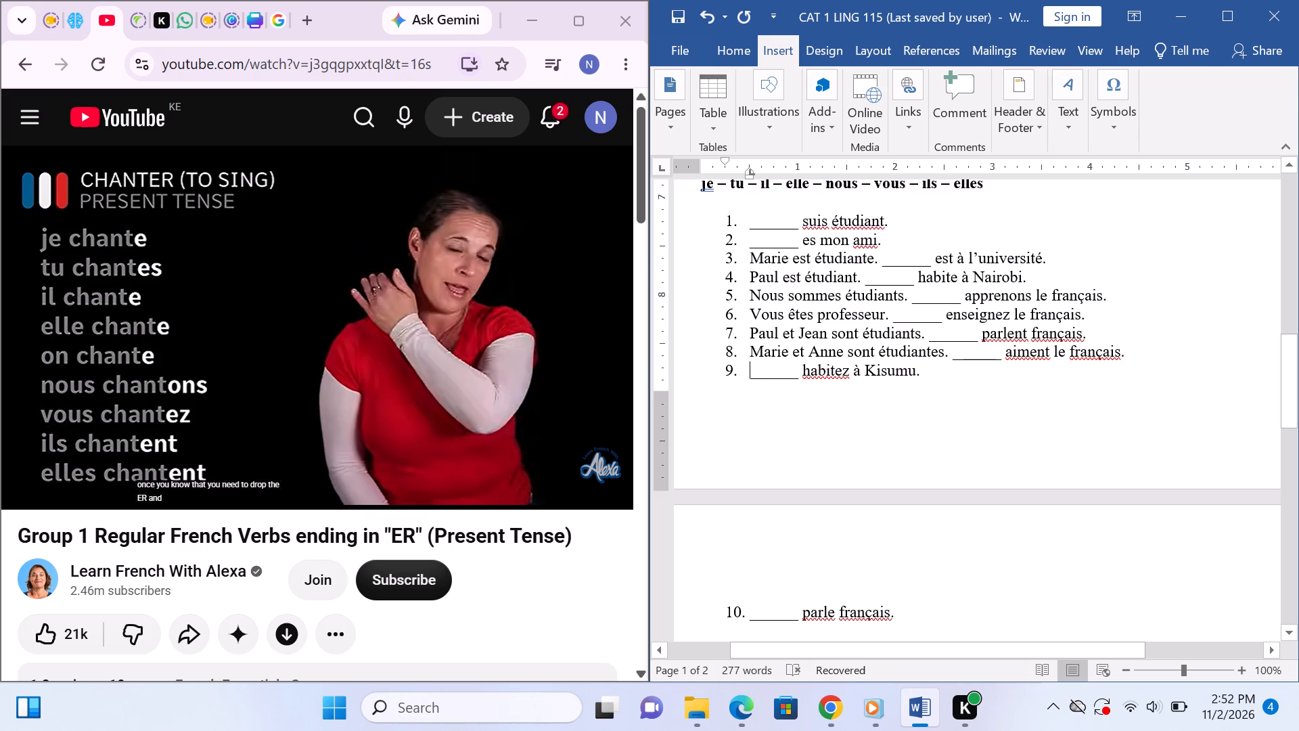
key("v")
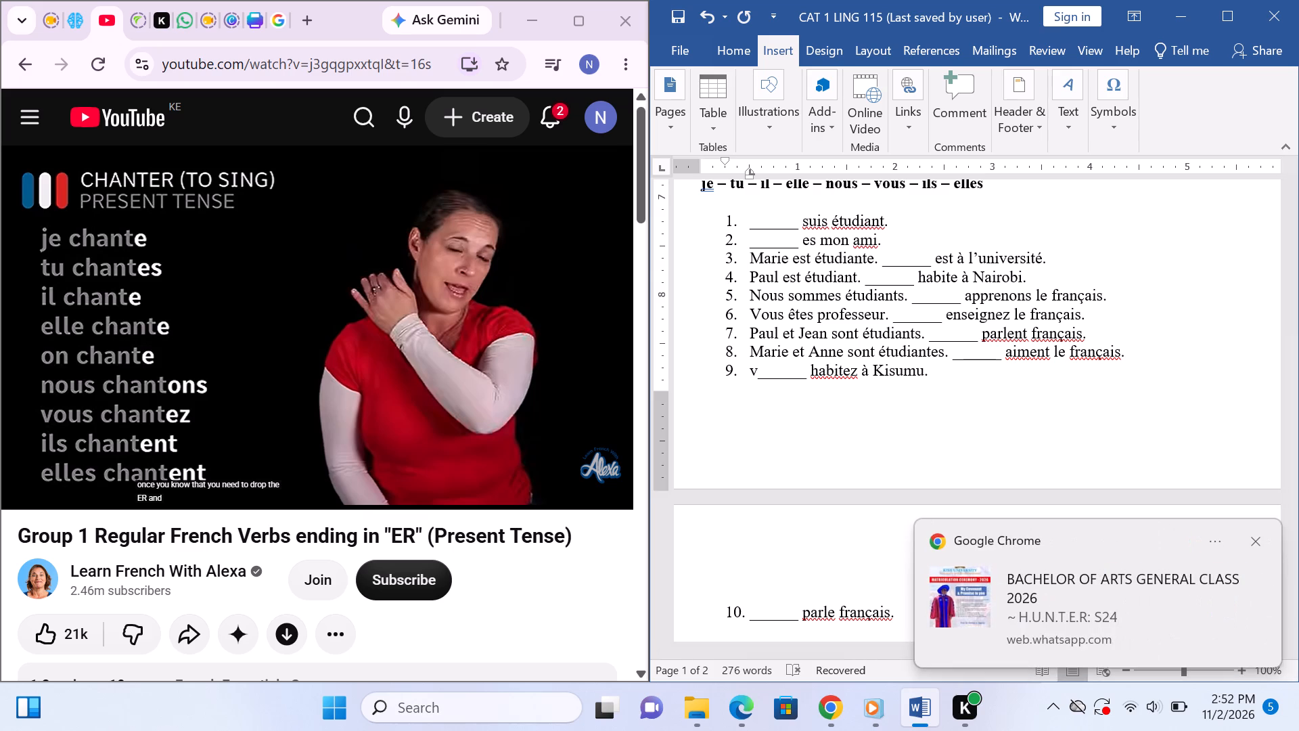
key("BackSpace")
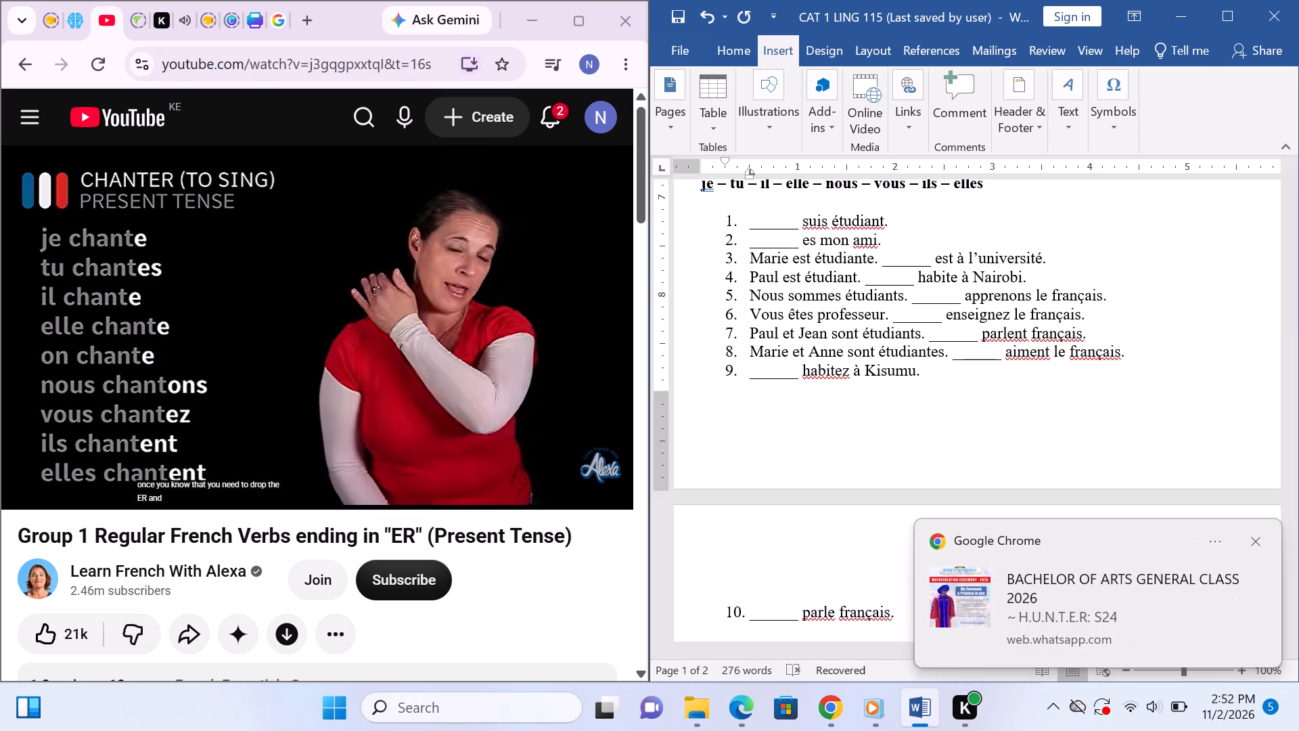
key("shift+v")
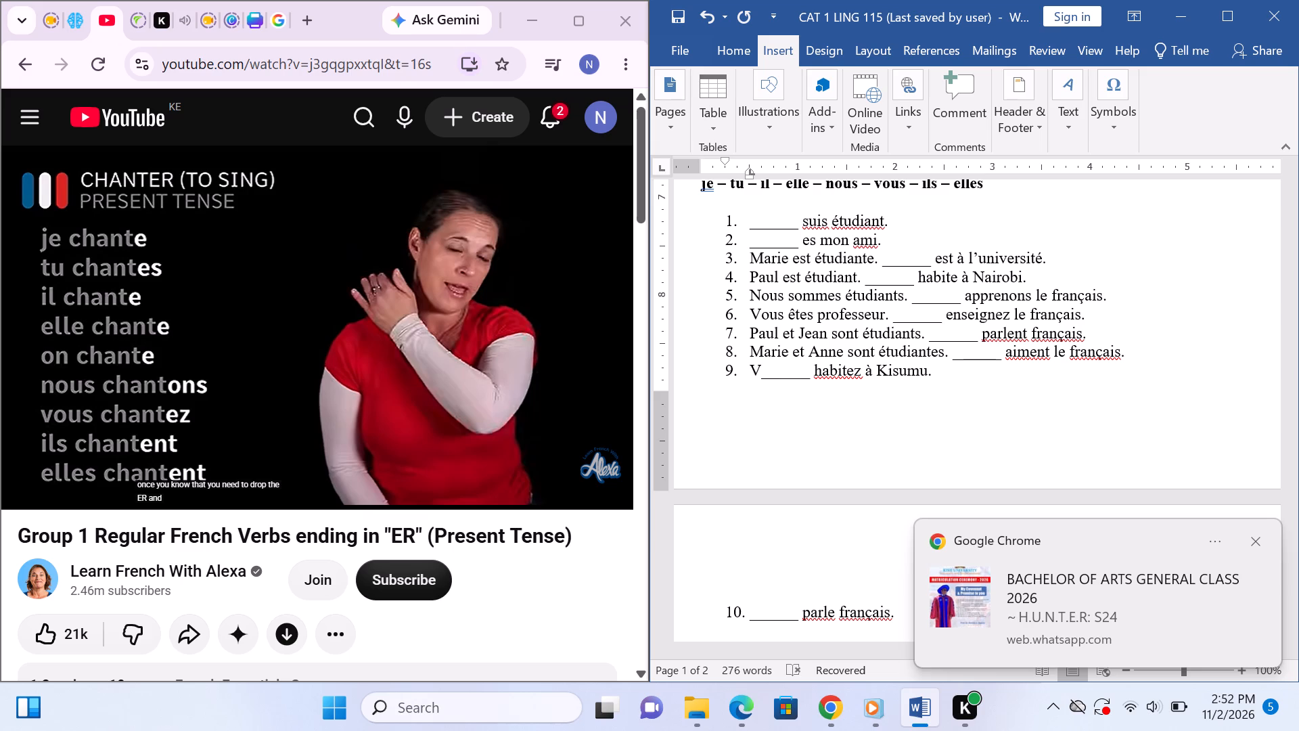
type("ou")
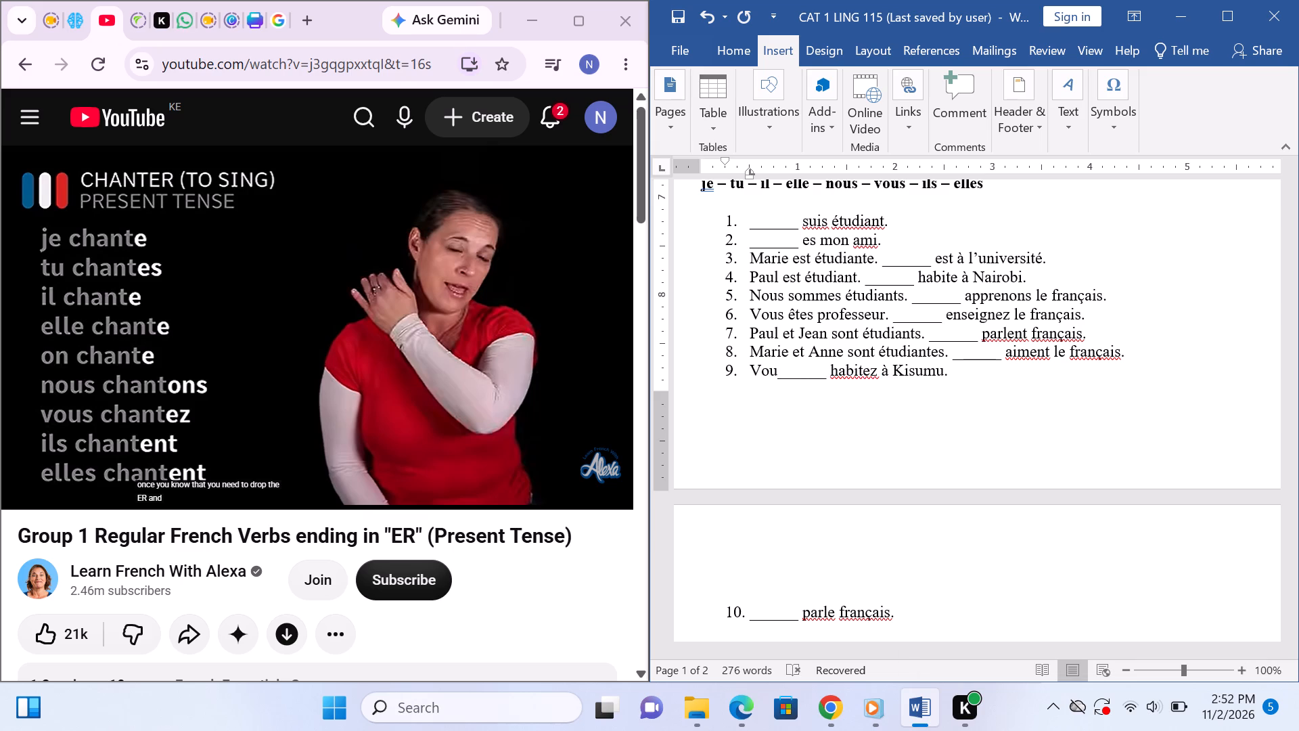
key("s")
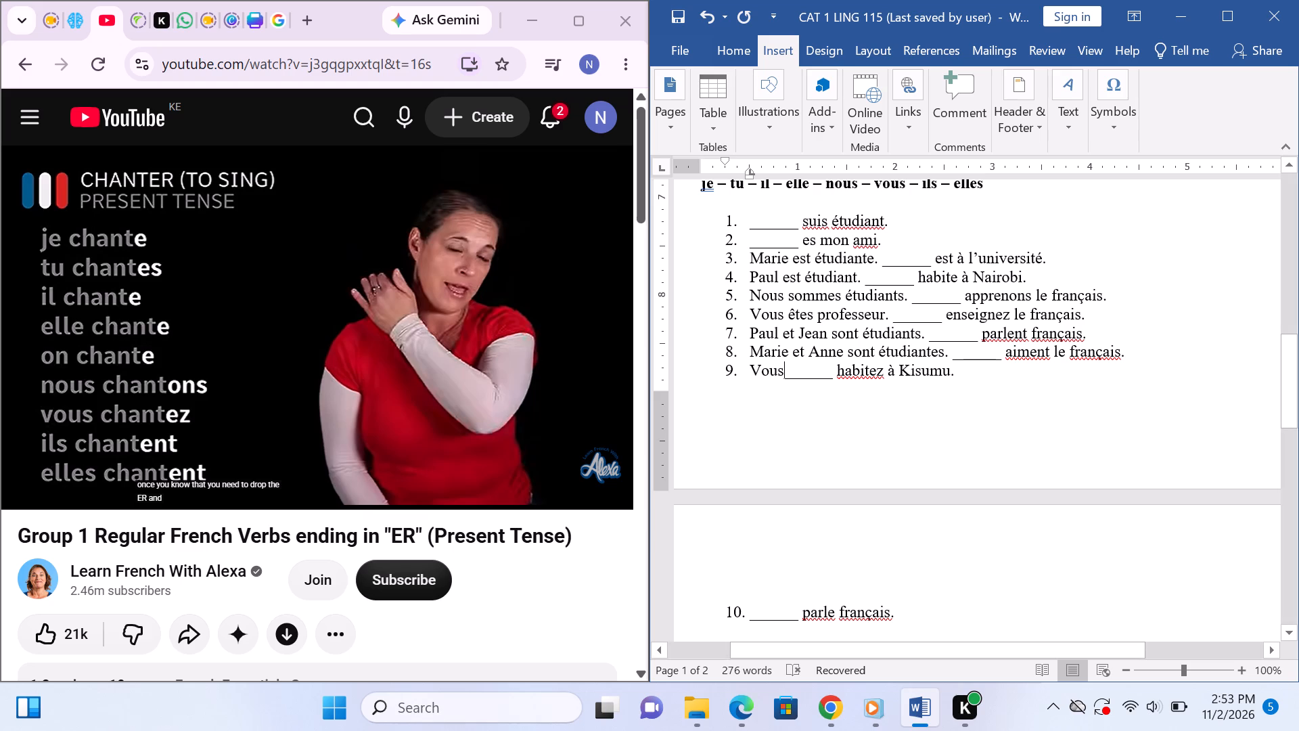
Fill the pronoun blank of sentence 8, "Marie et Anne sont étudiantes. … aiment le français", with "Elles".
left_click(959, 351)
key("shift+e")
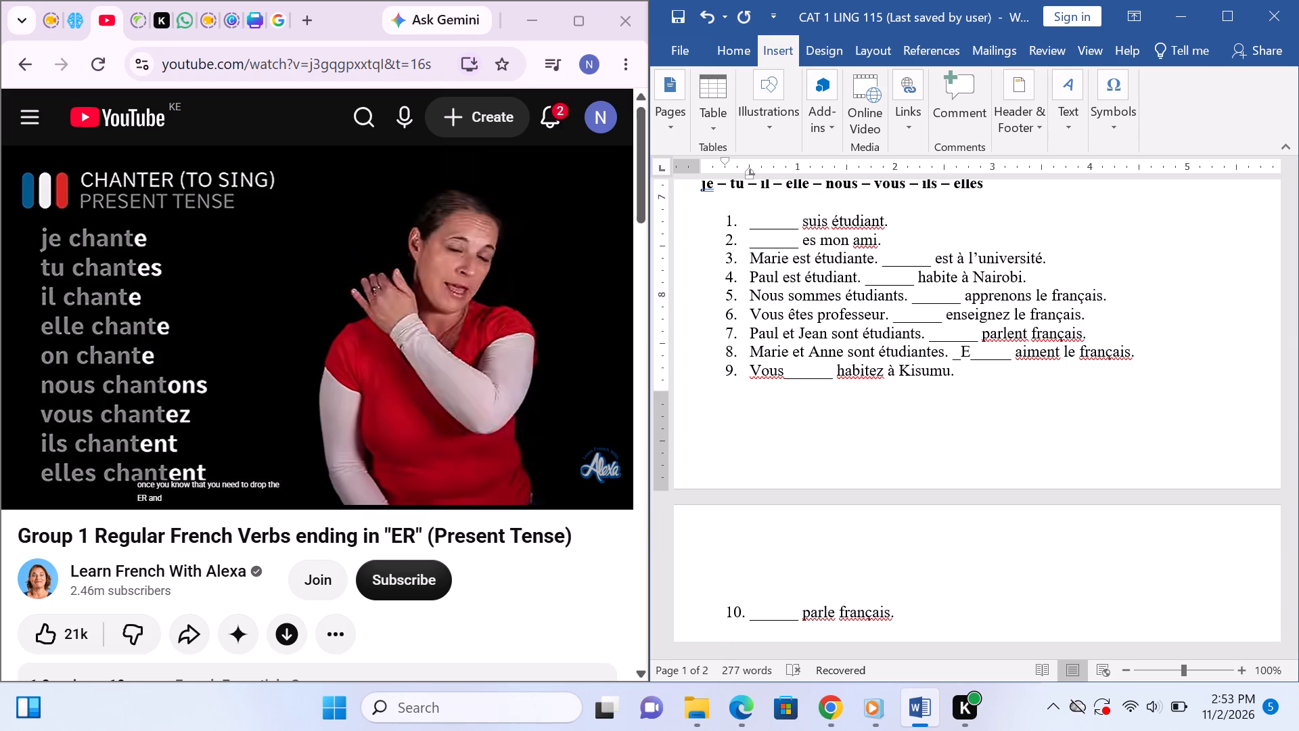
type("ll")
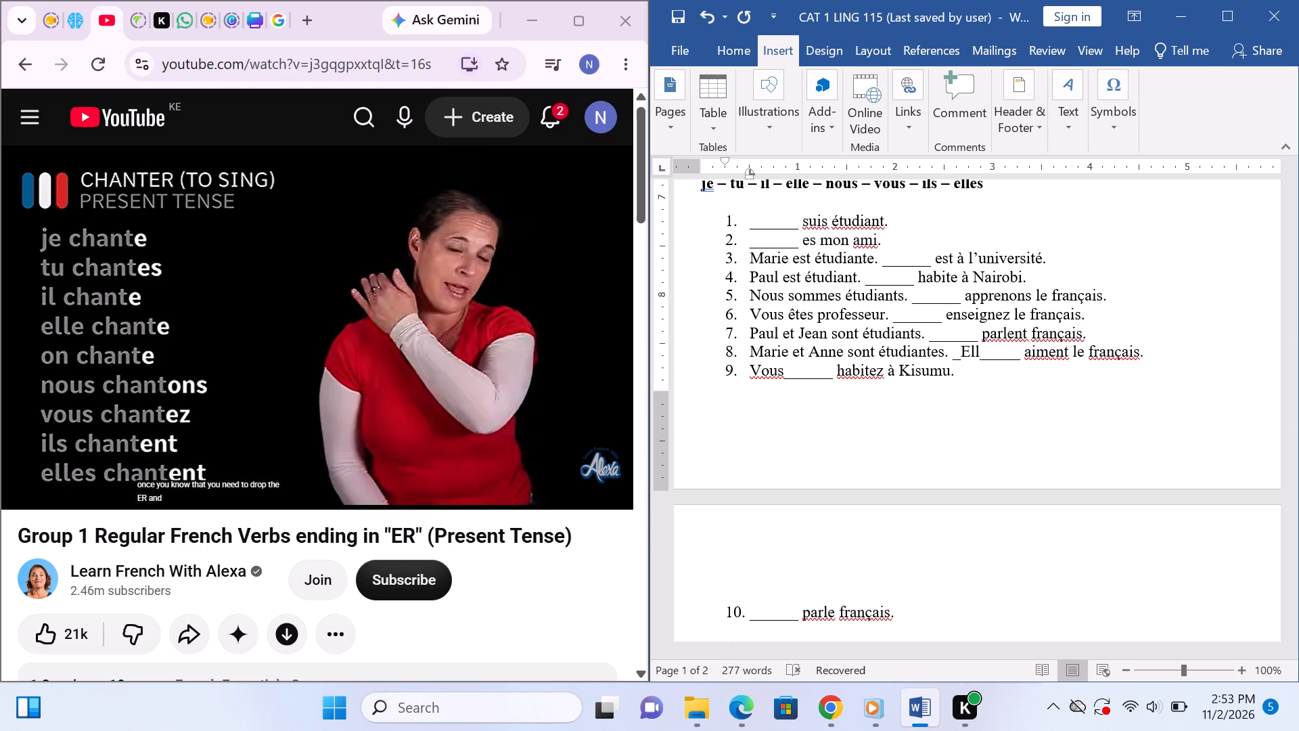
type("es")
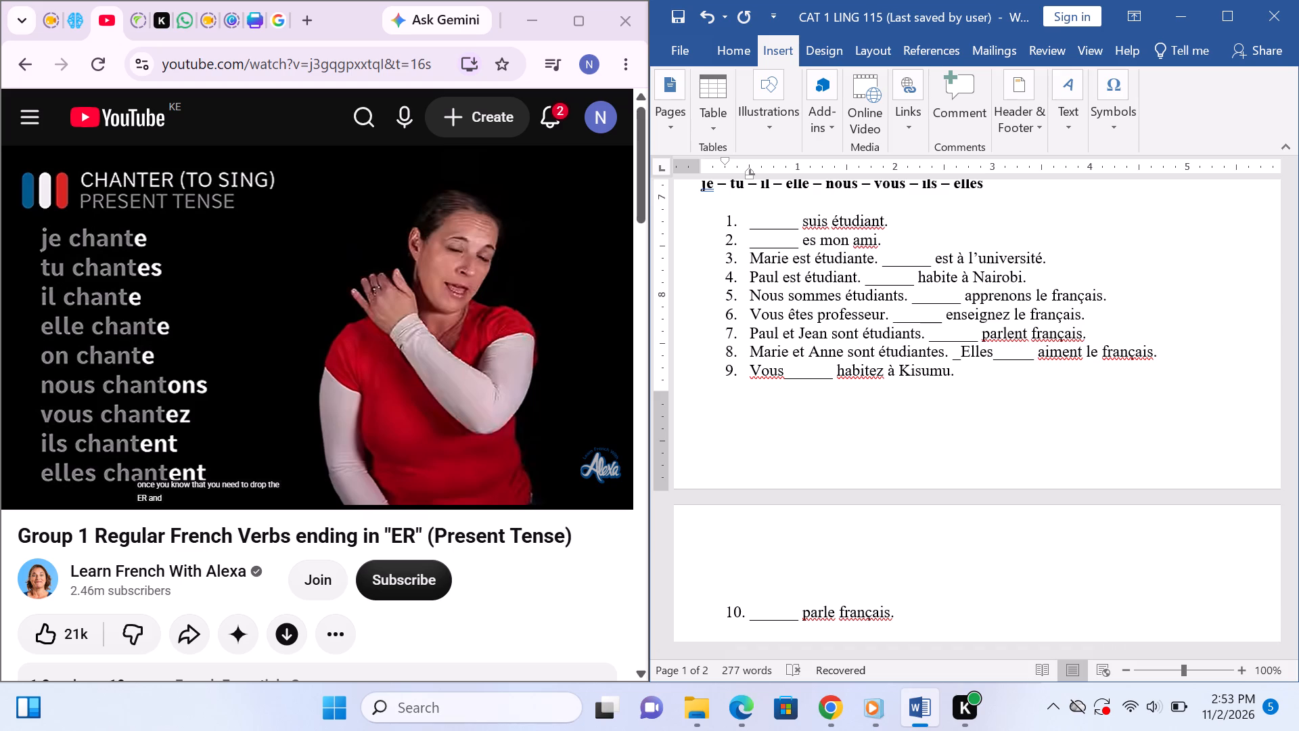
Fill the pronoun blank of sentence 7, "Paul et Jean sont étudiants. … parlent français", with "Ils".
left_click(936, 335)
key("shift+i")
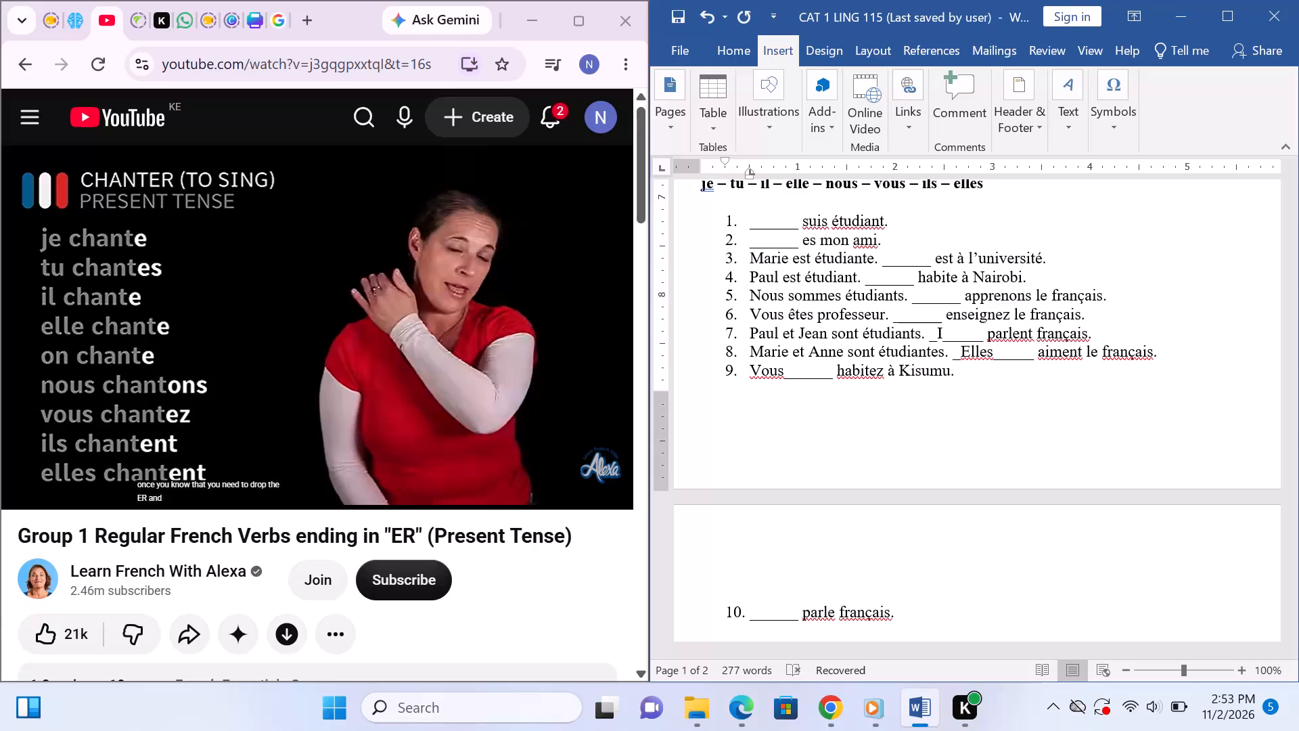
key("l")
key("s")
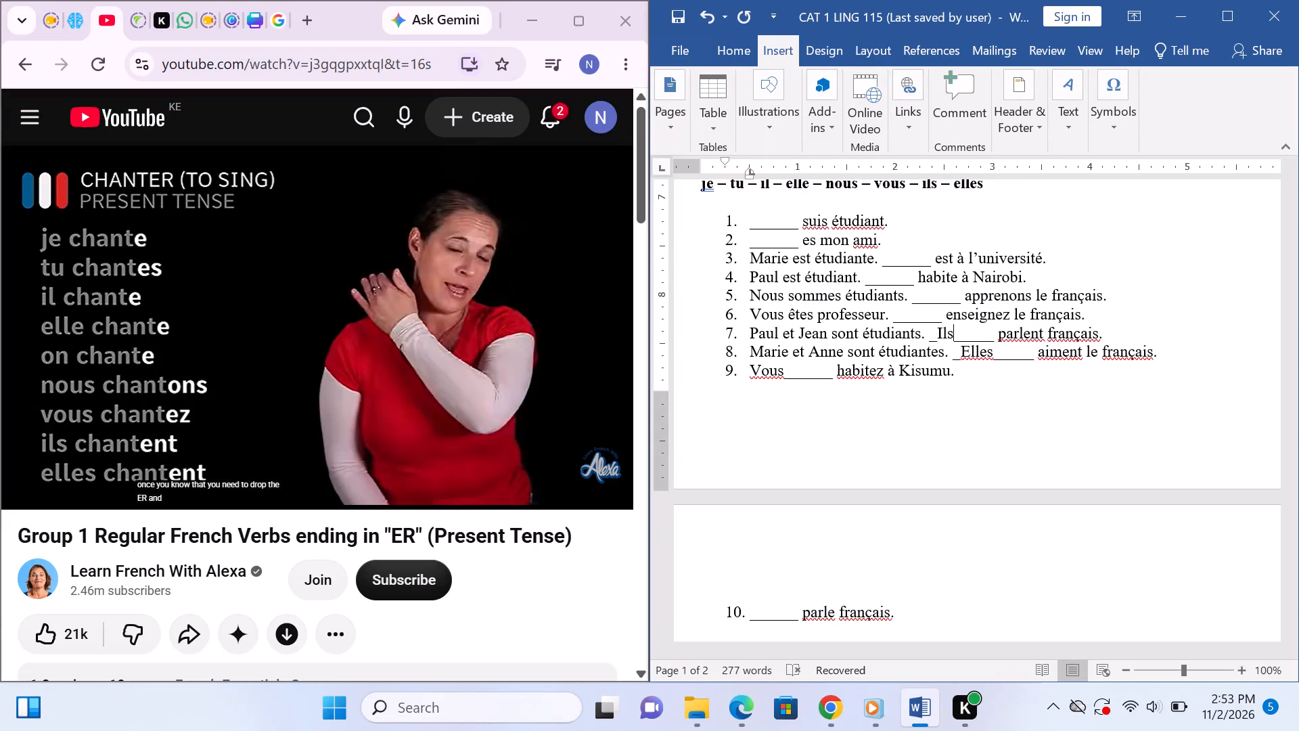
Fill the pronoun blank of sentence 6, "Vous êtes professeur. … enseignez le français", starting with "V".
scroll(936, 335, "up", 1)
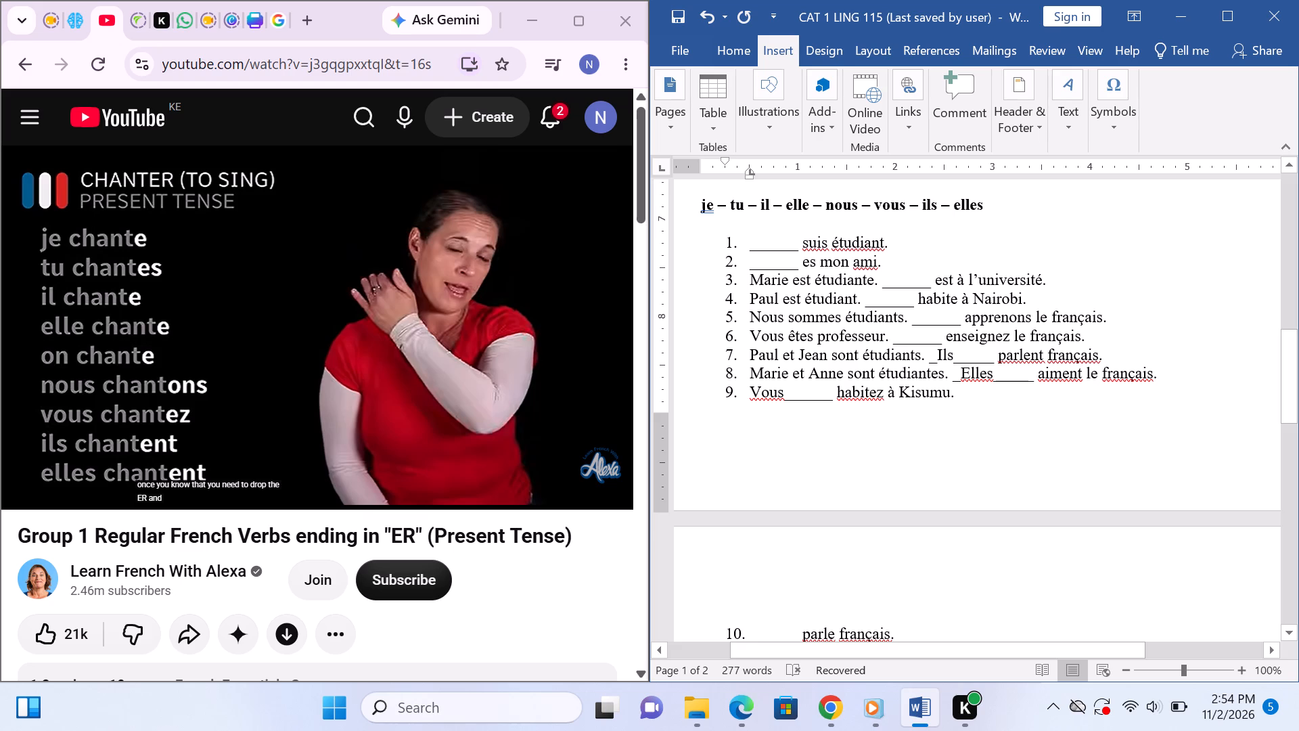
left_click(893, 335)
key("shift+v")
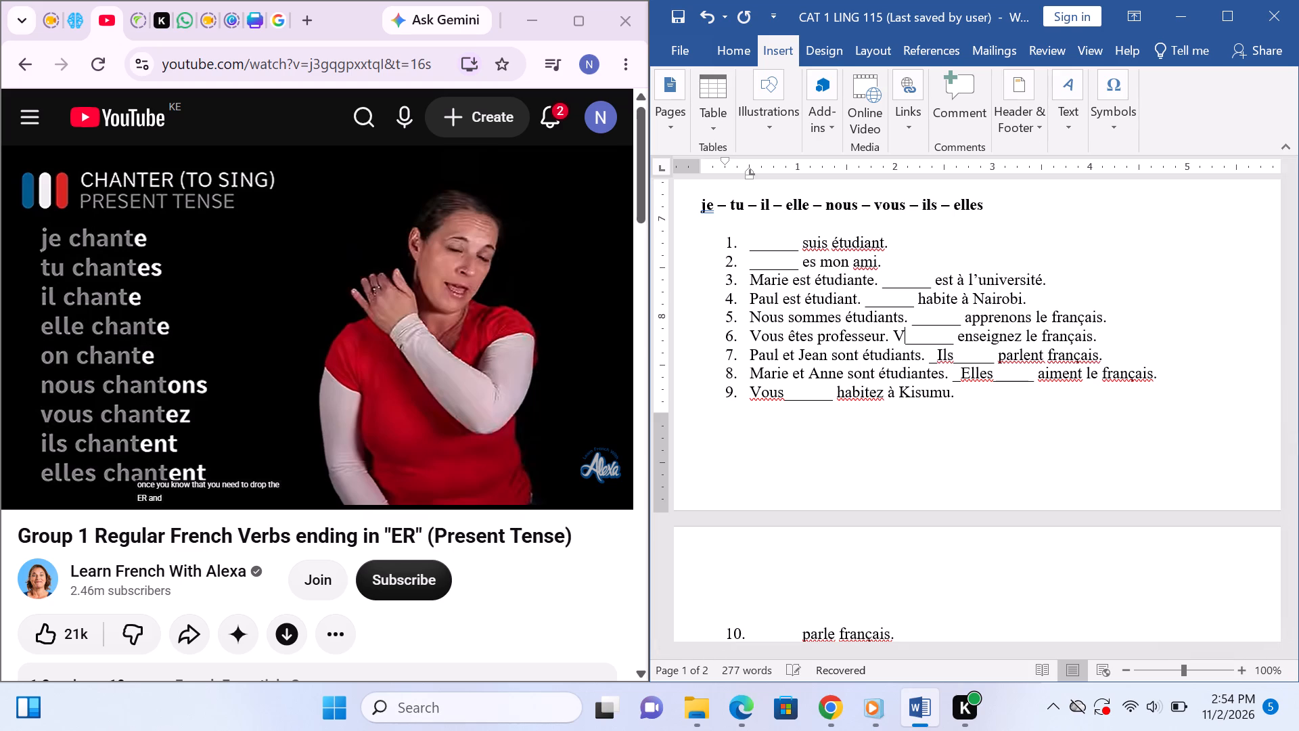
Complete the pronoun in sentence 6, "Vous êtes professeur. … enseignez le français", so it reads "Vous".
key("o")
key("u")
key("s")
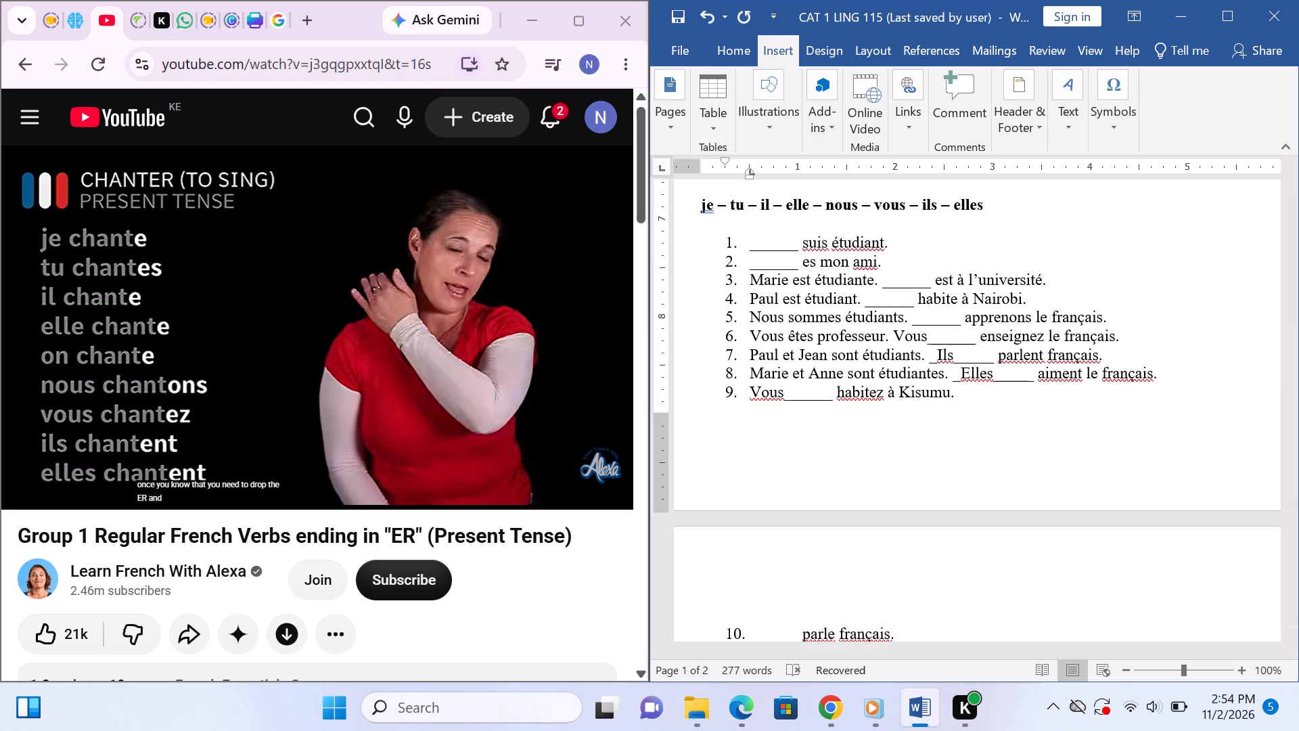
Look over the rest of the worksheet, from pronoun sentence 10 through verb exercises b and c to the closing note.
scroll(927, 600, "down", 1)
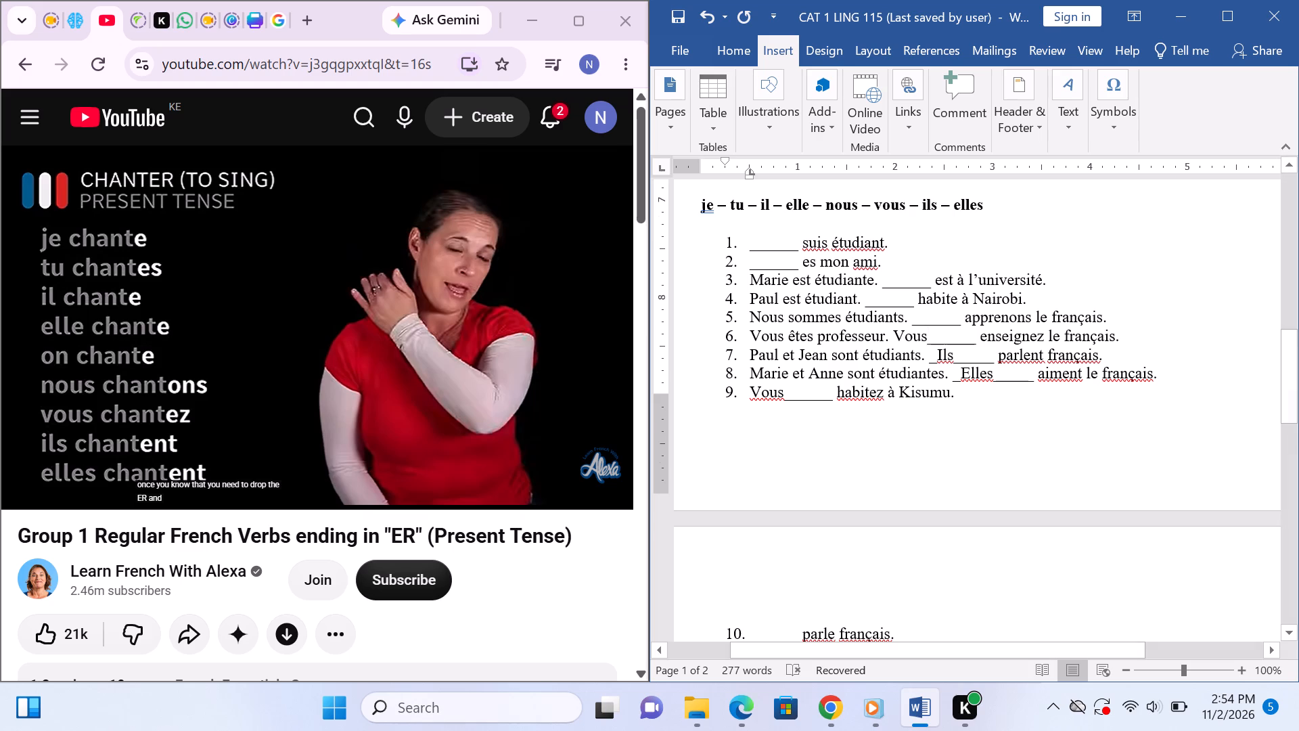
scroll(927, 600, "down", 1)
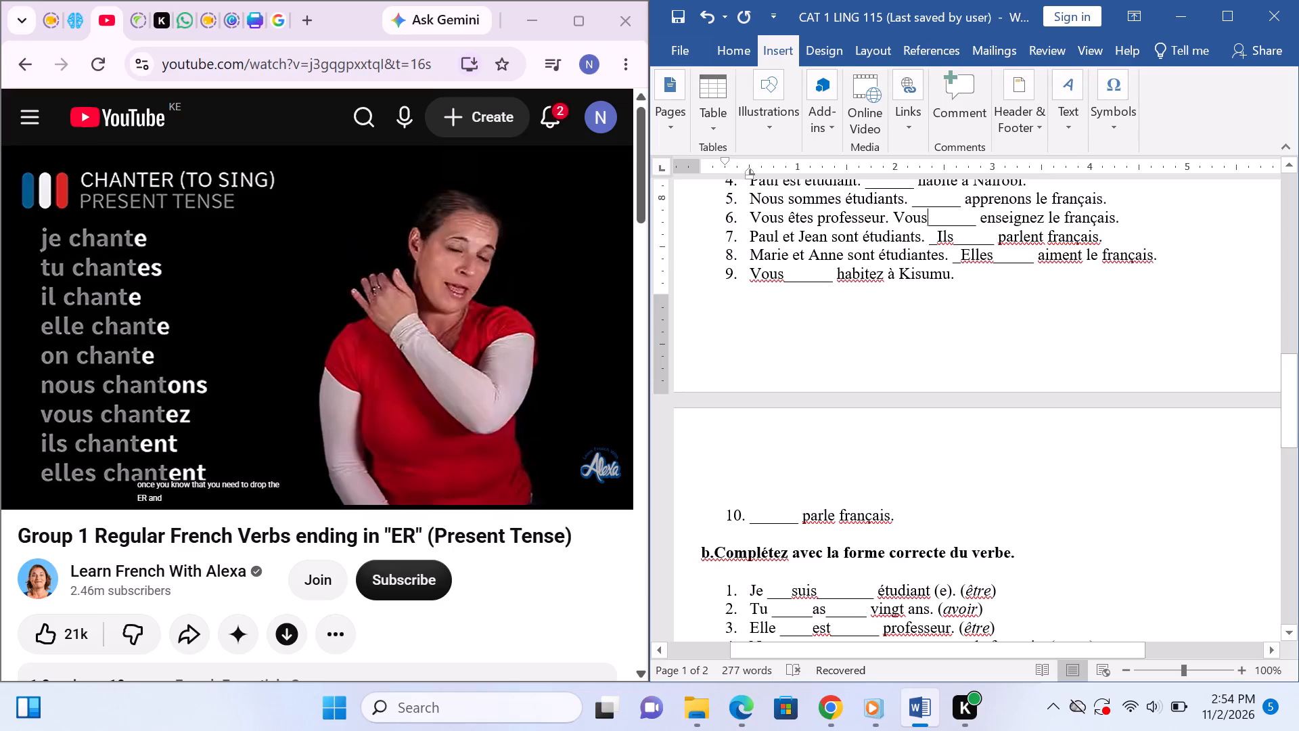
scroll(927, 600, "down", 9)
scroll(927, 600, "up", 3)
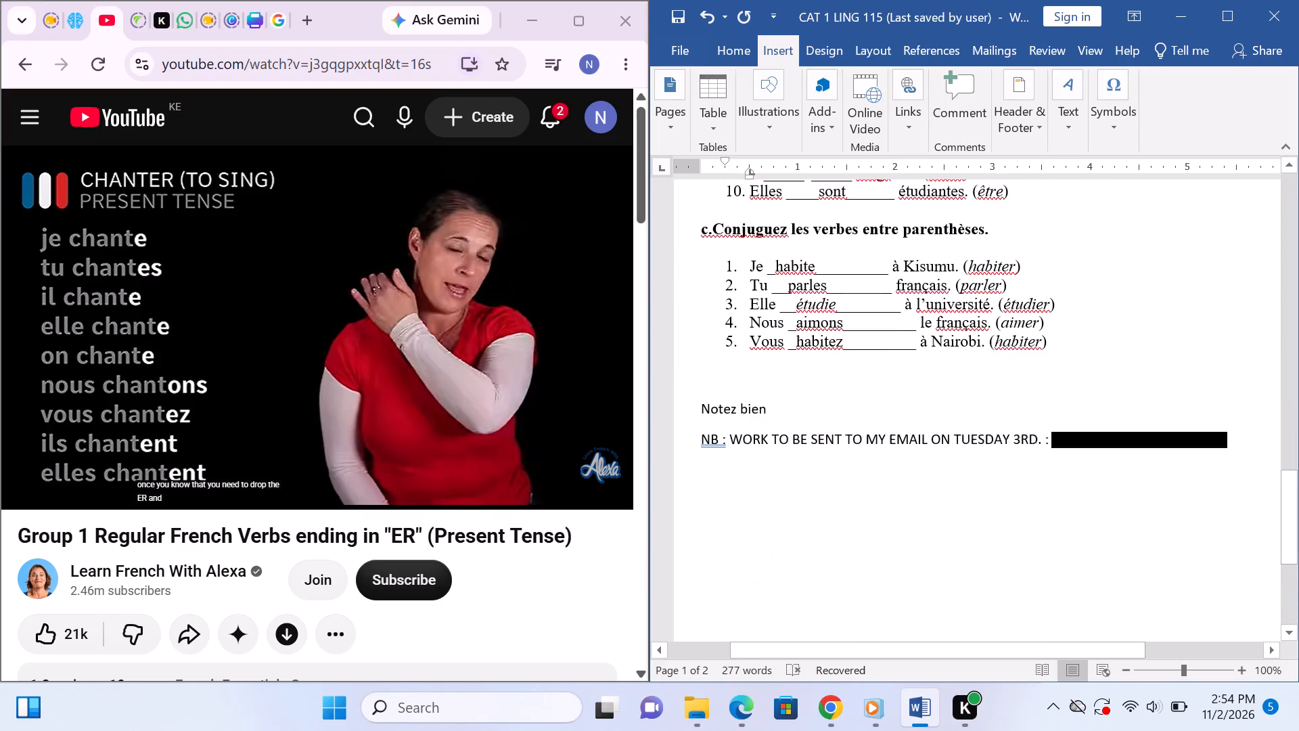
scroll(927, 600, "up", 1)
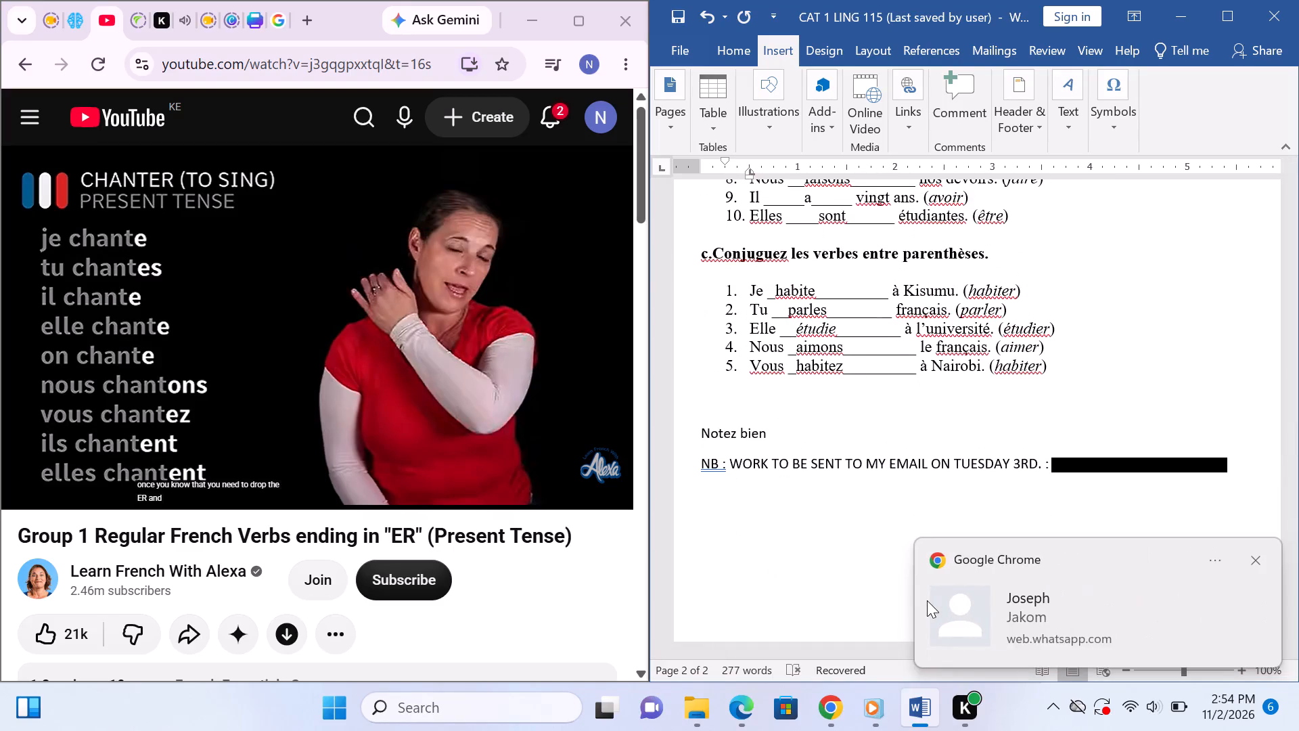
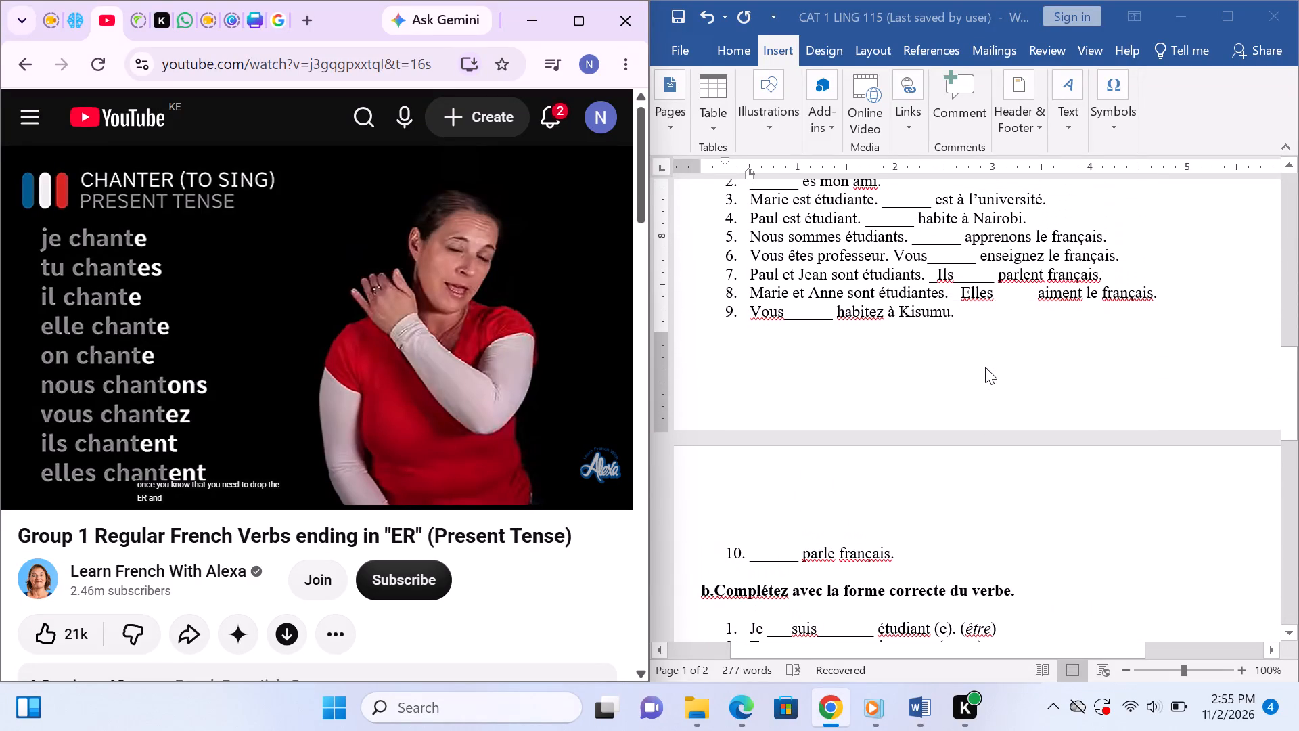
Fill the pronoun blank of sentence 10, "… parle français", starting with "J".
scroll(985, 367, "up", 2)
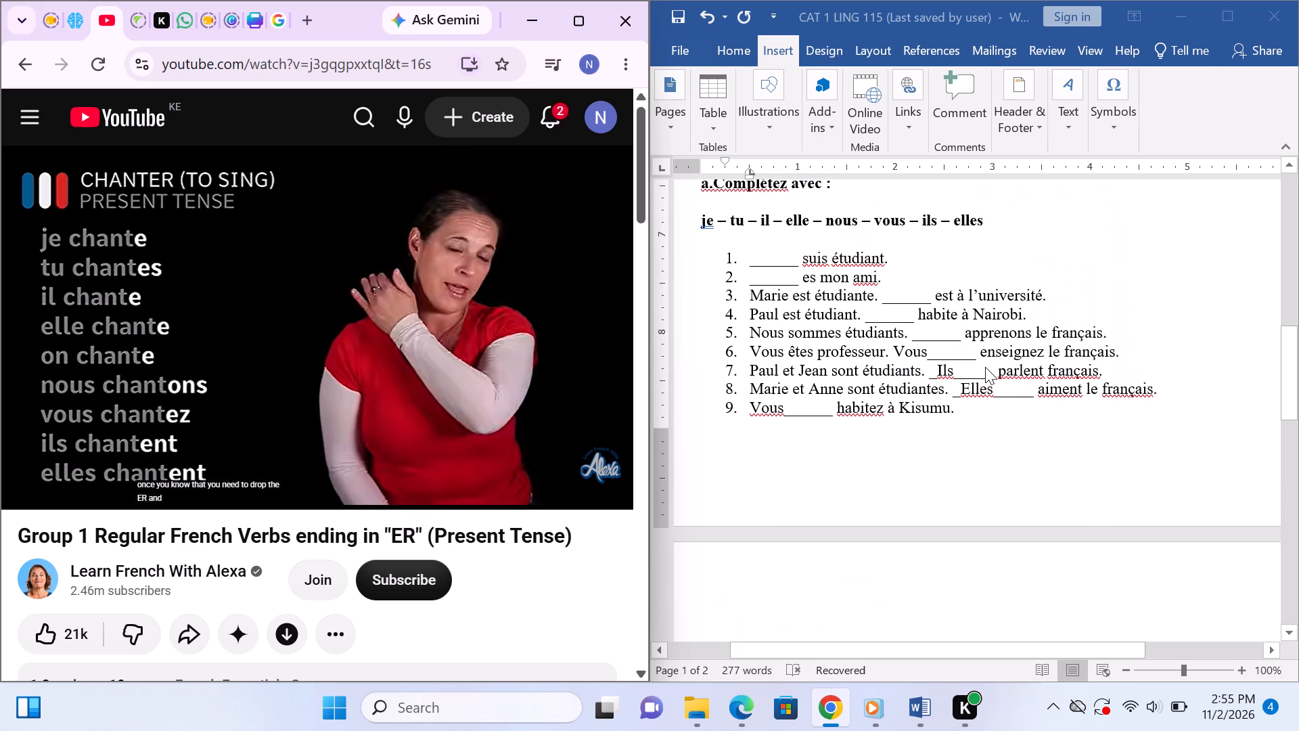
scroll(985, 367, "down", 2)
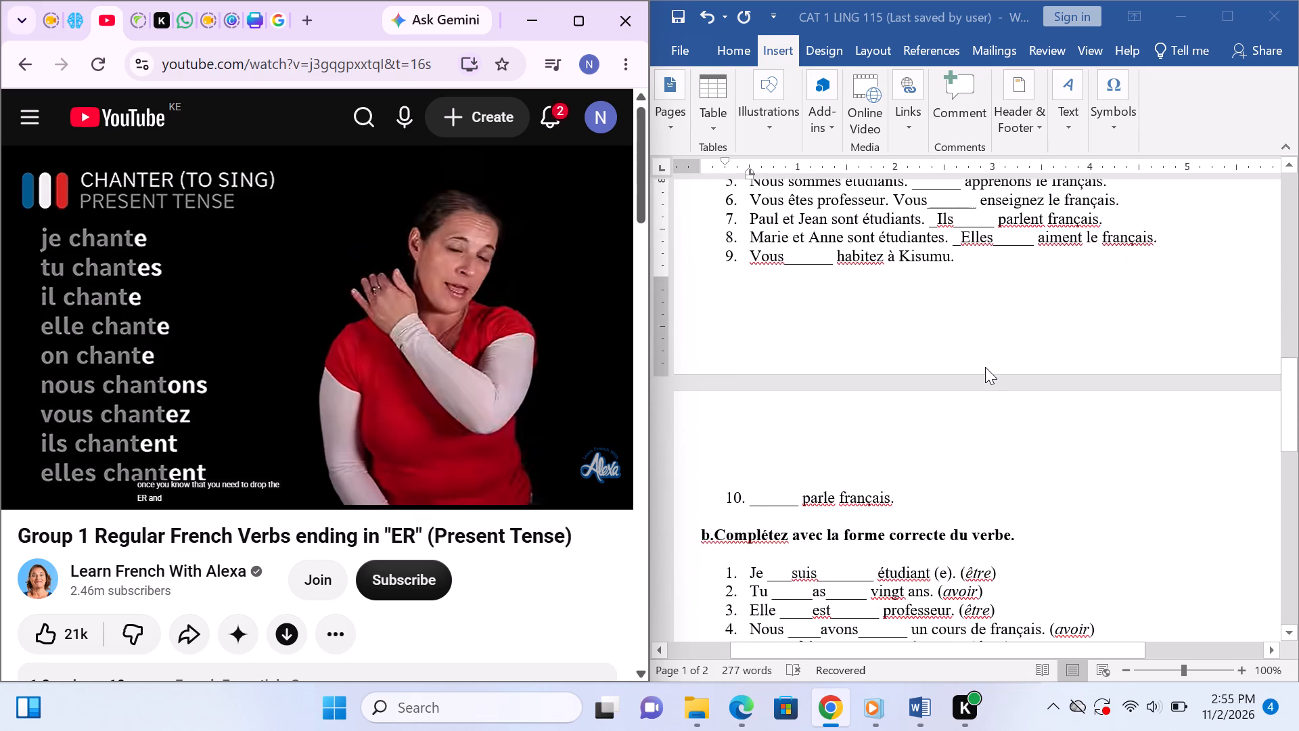
scroll(985, 367, "down", 2)
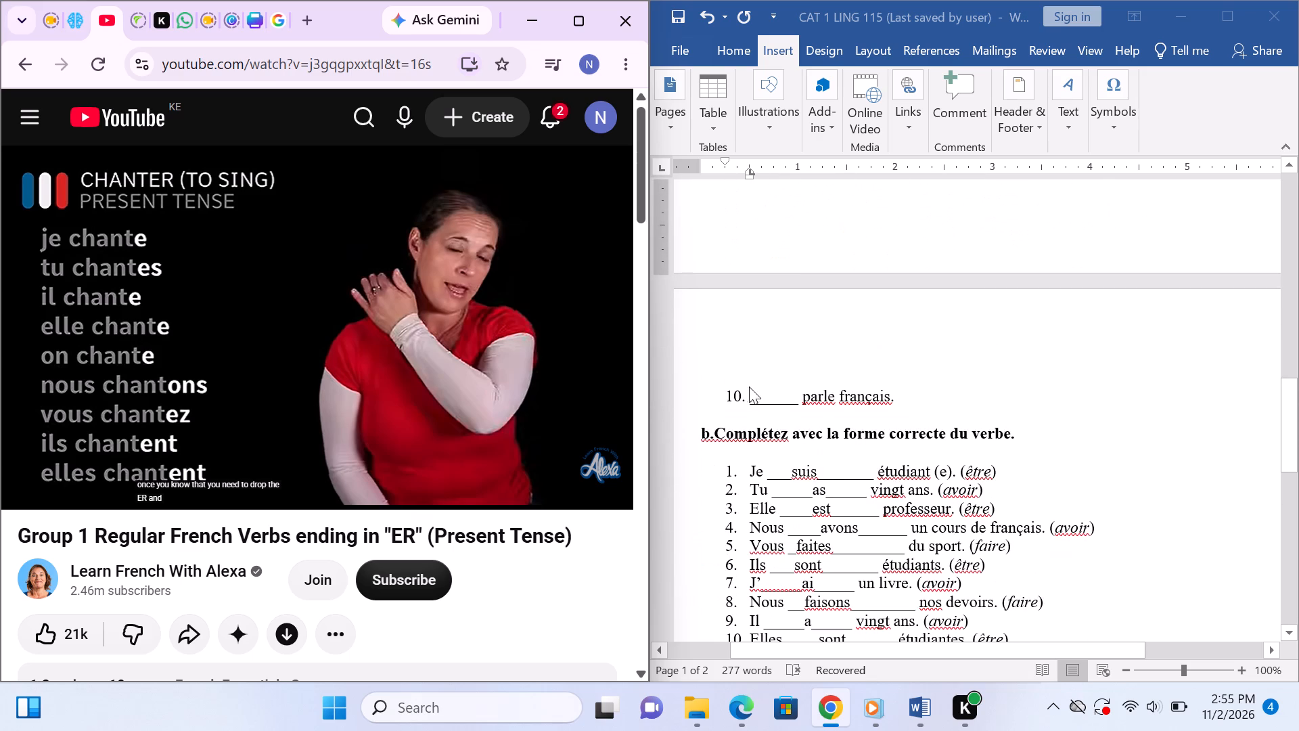
left_click(760, 389)
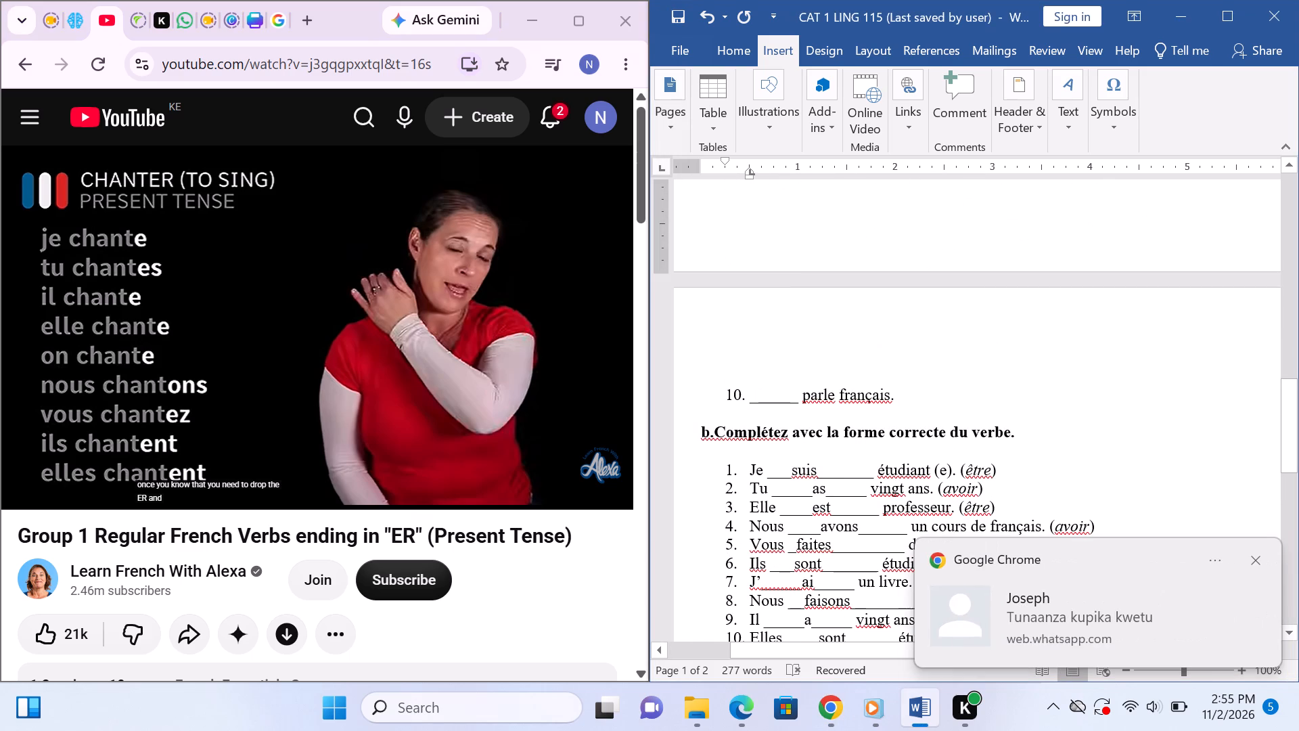
left_click(750, 397)
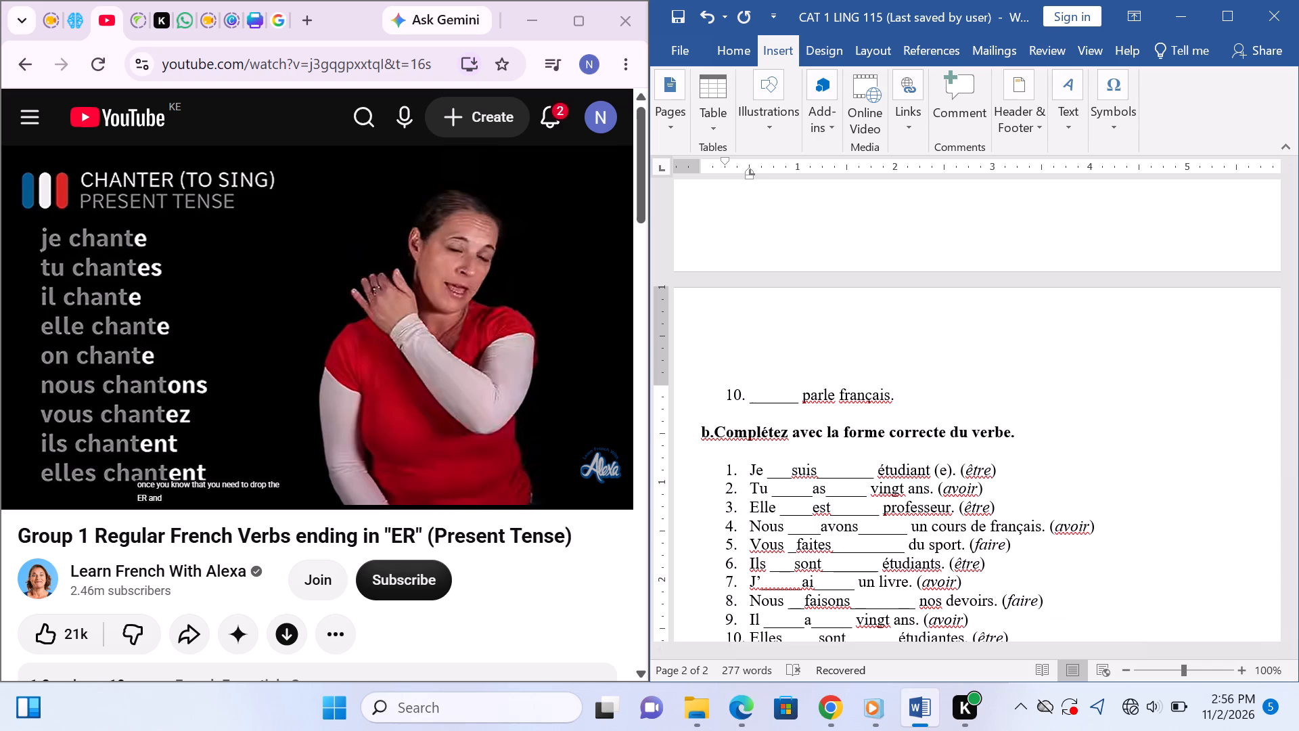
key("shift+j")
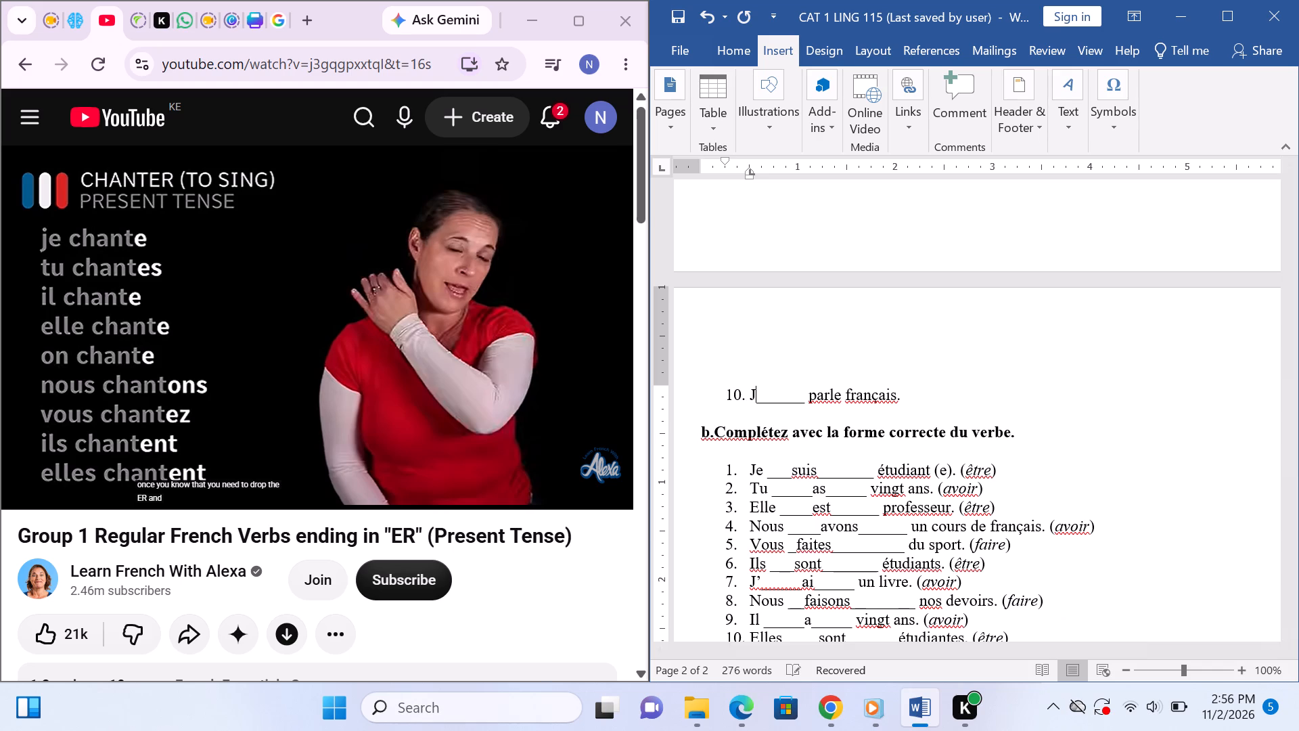
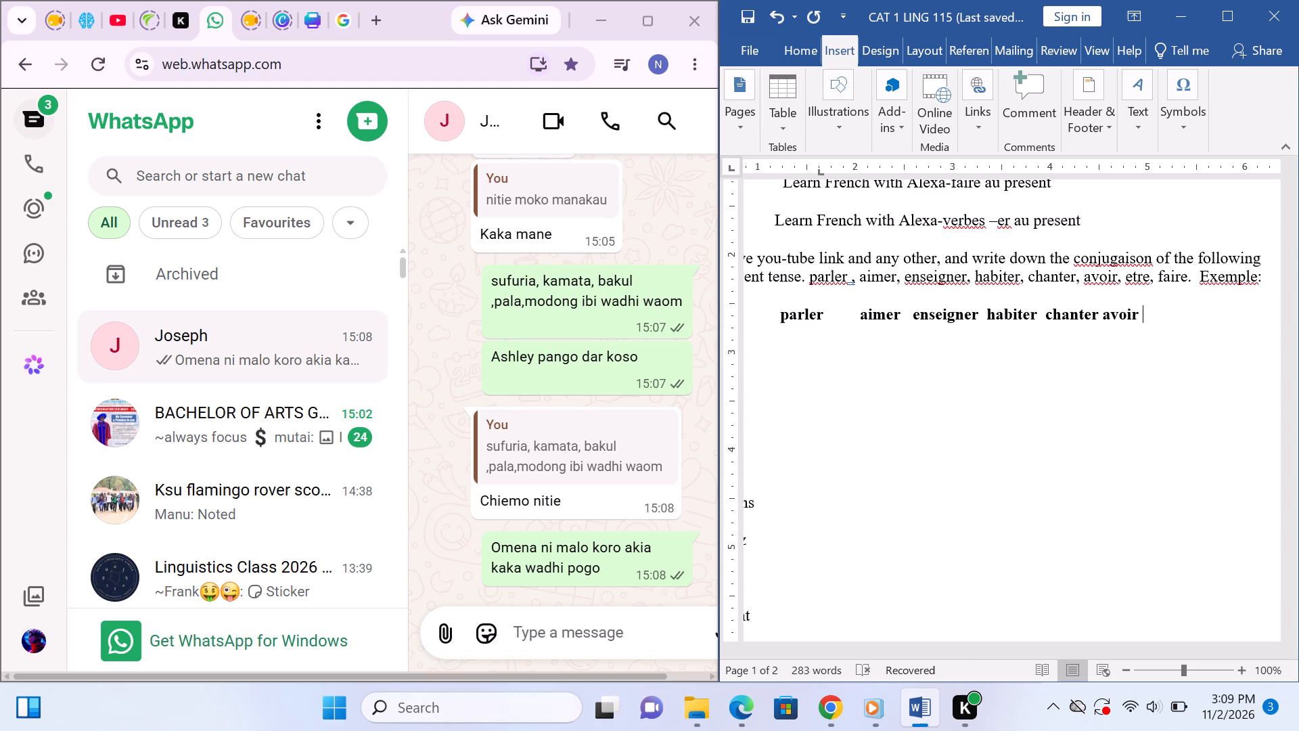
scroll(1069, 313, "left", 1)
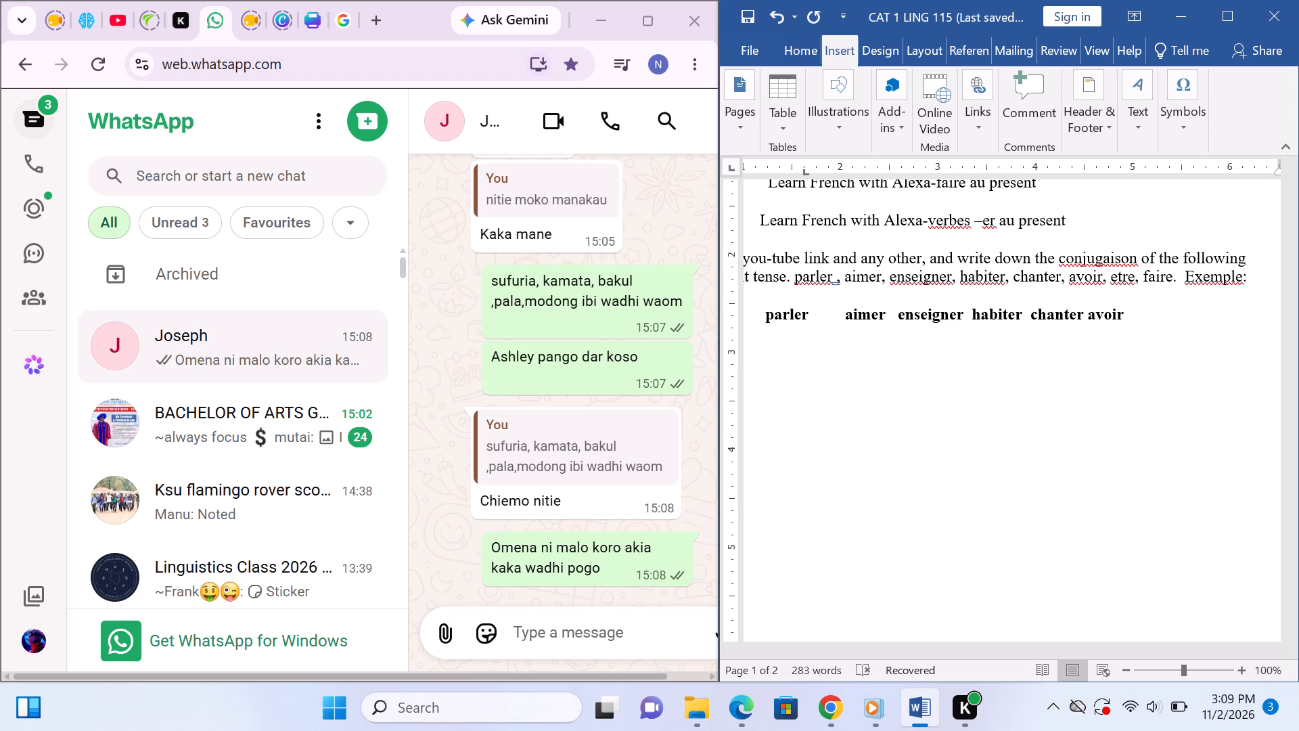
Add "etre" and "faire" after "avoir" in the bold row of verb headings.
type("etr")
type("e")
key("space")
key("space")
key("f")
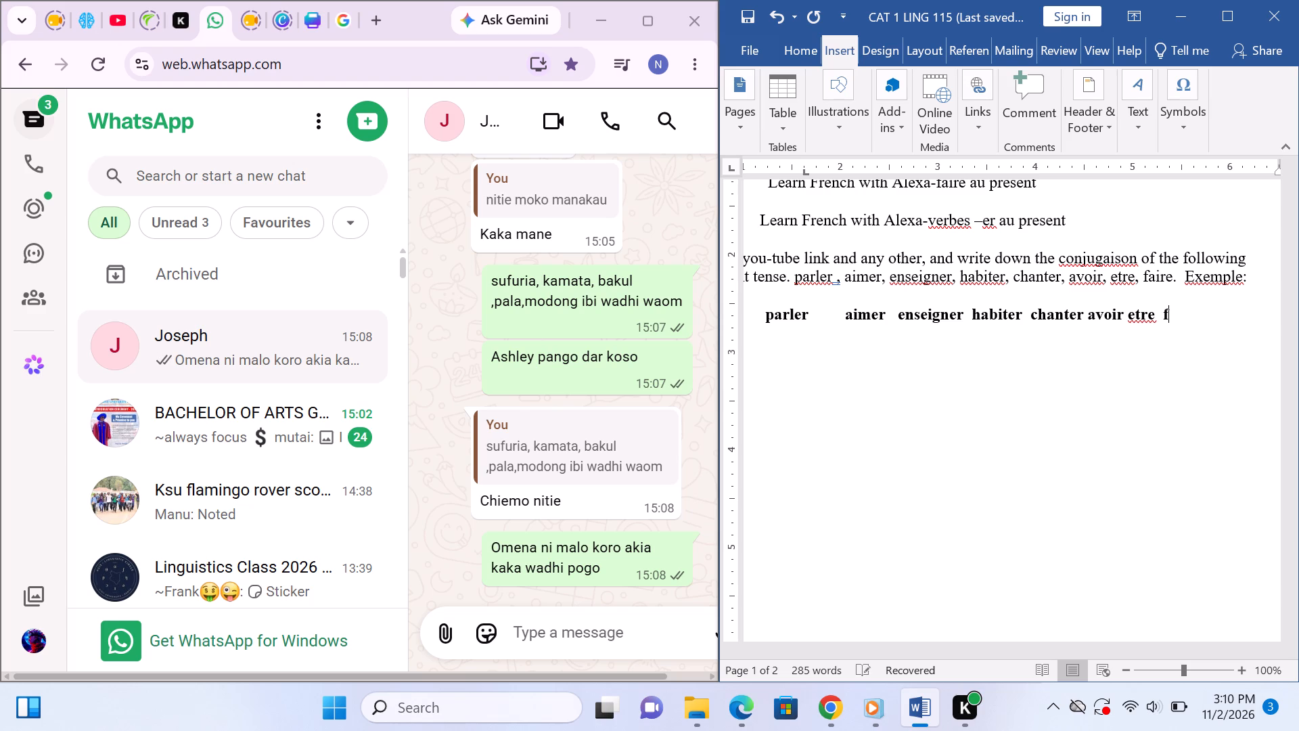
key("a")
key("i")
type("re")
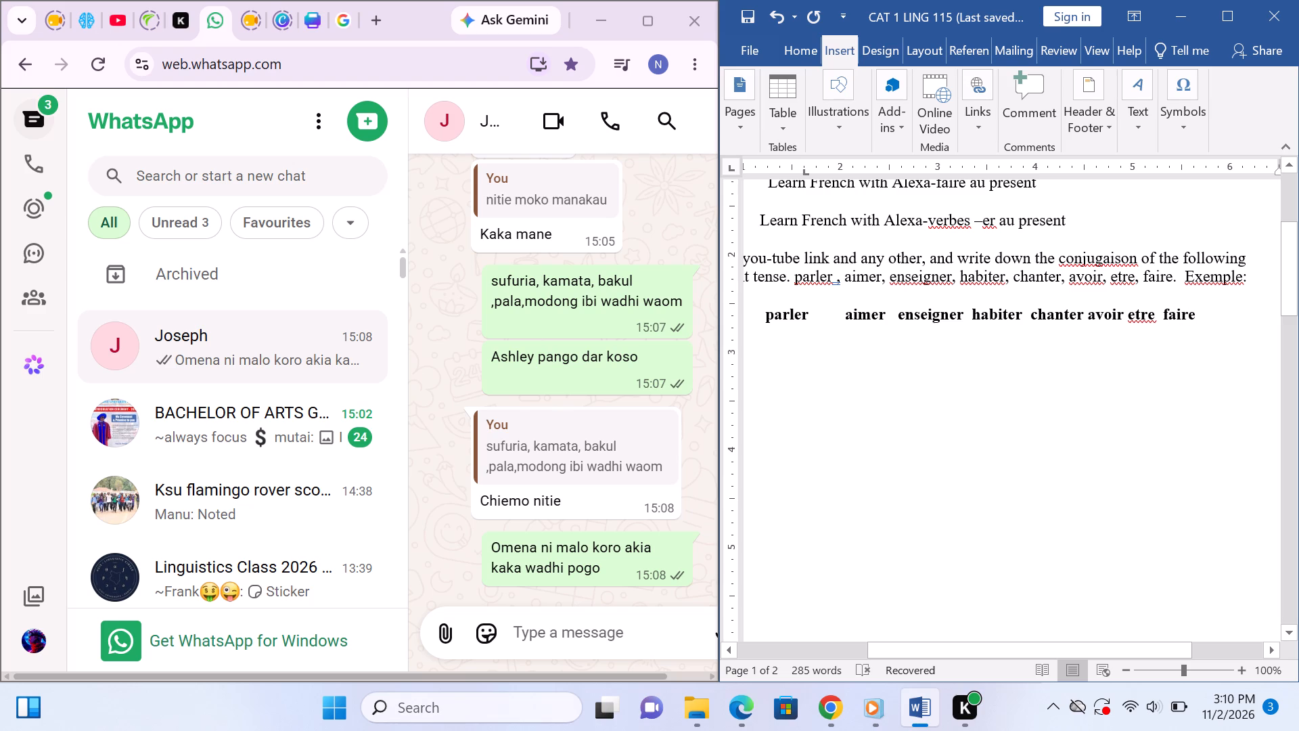
On the "J'habite" line, space across and enter "J'" under the "parler" heading.
scroll(1151, 349, "right", 3)
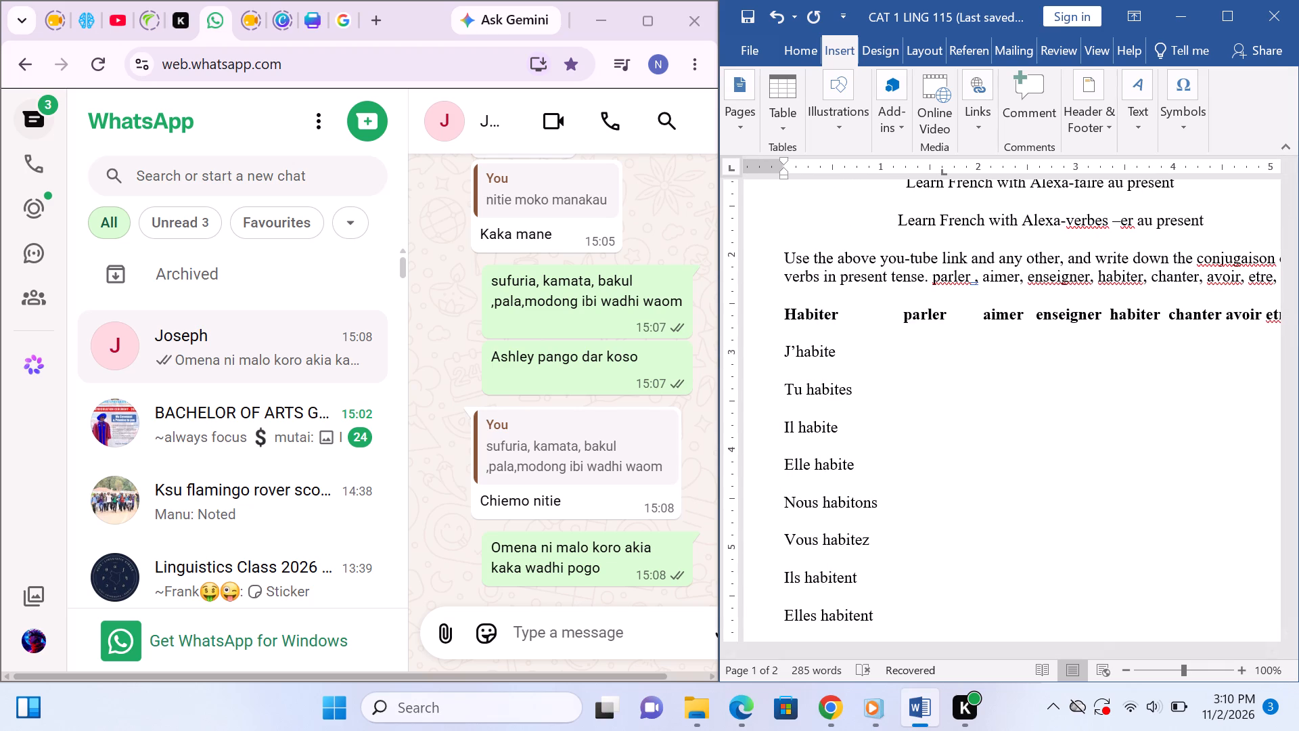
left_click(899, 349)
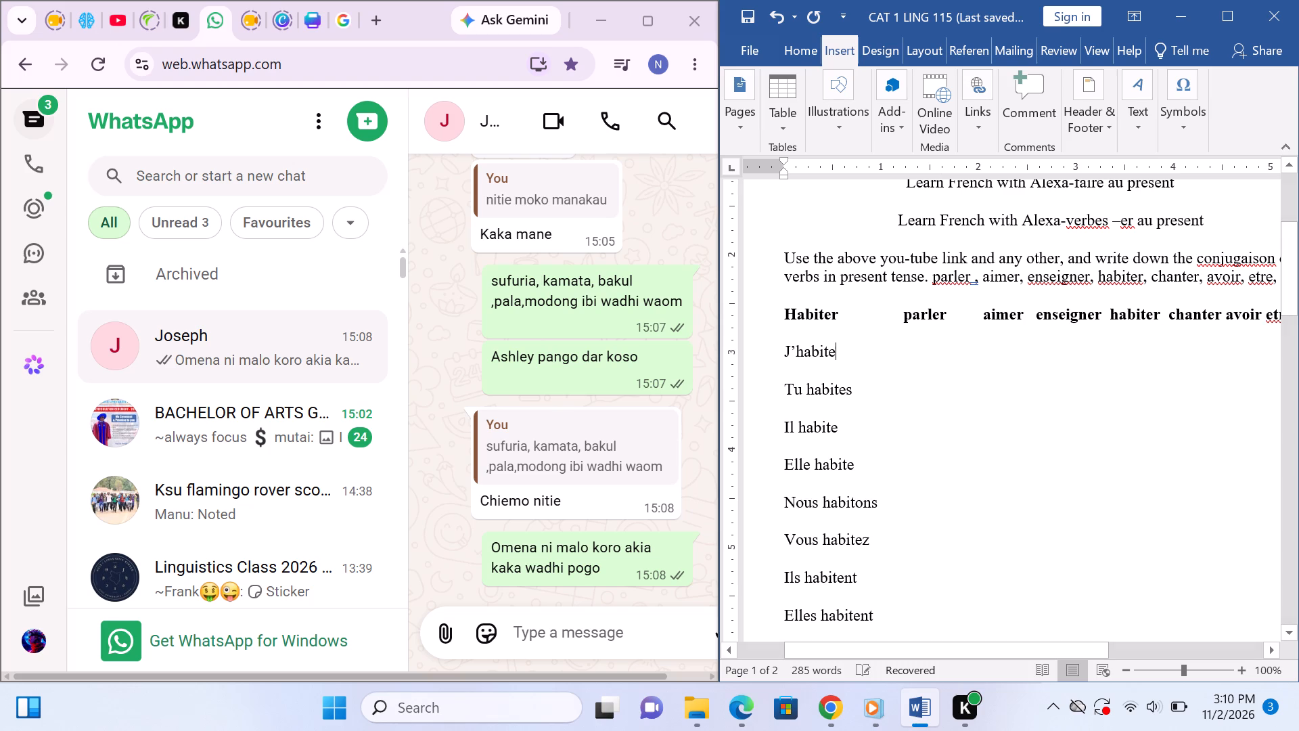
left_click(891, 353)
key("space")
key("space")
key("space")
key("space")
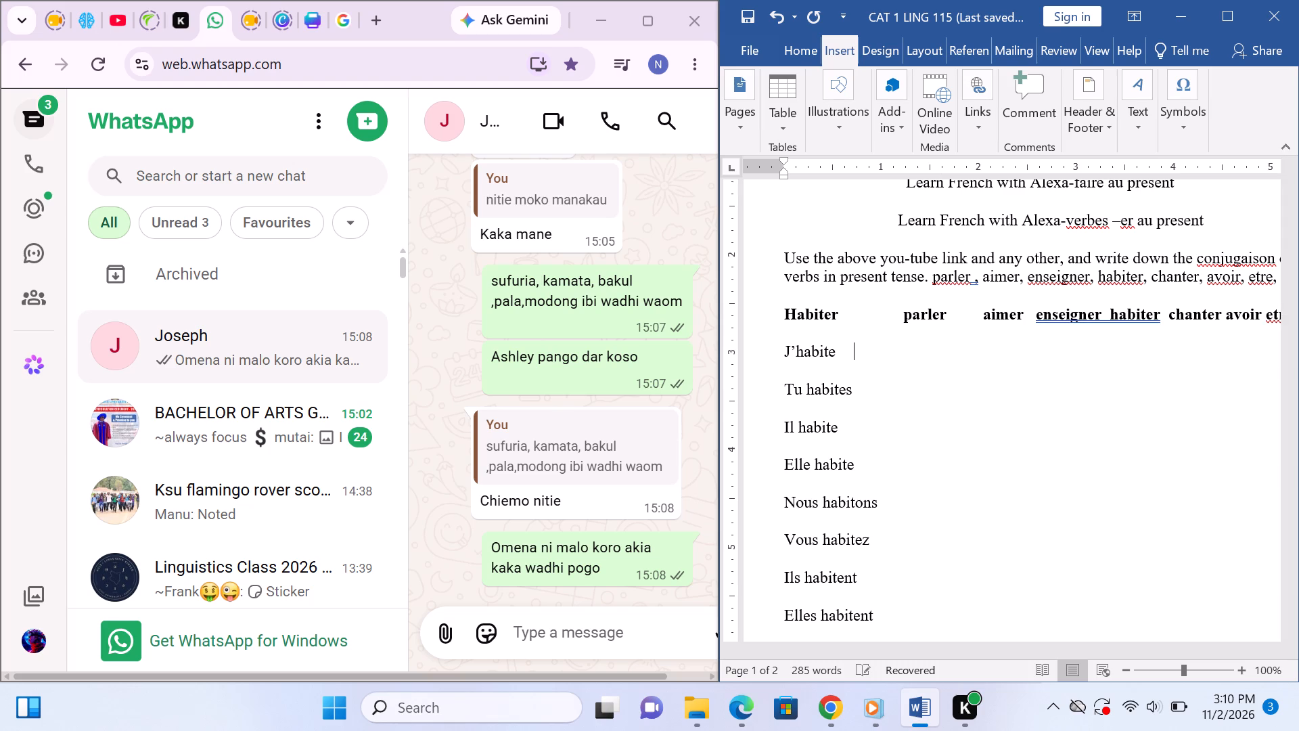
key("space")
key("space")
key("space")
key("space")
key("space")
key("shift+j")
key("bracketleft")
key("BackSpace")
key("bracketright")
key("BackSpace")
key("apostrophe")
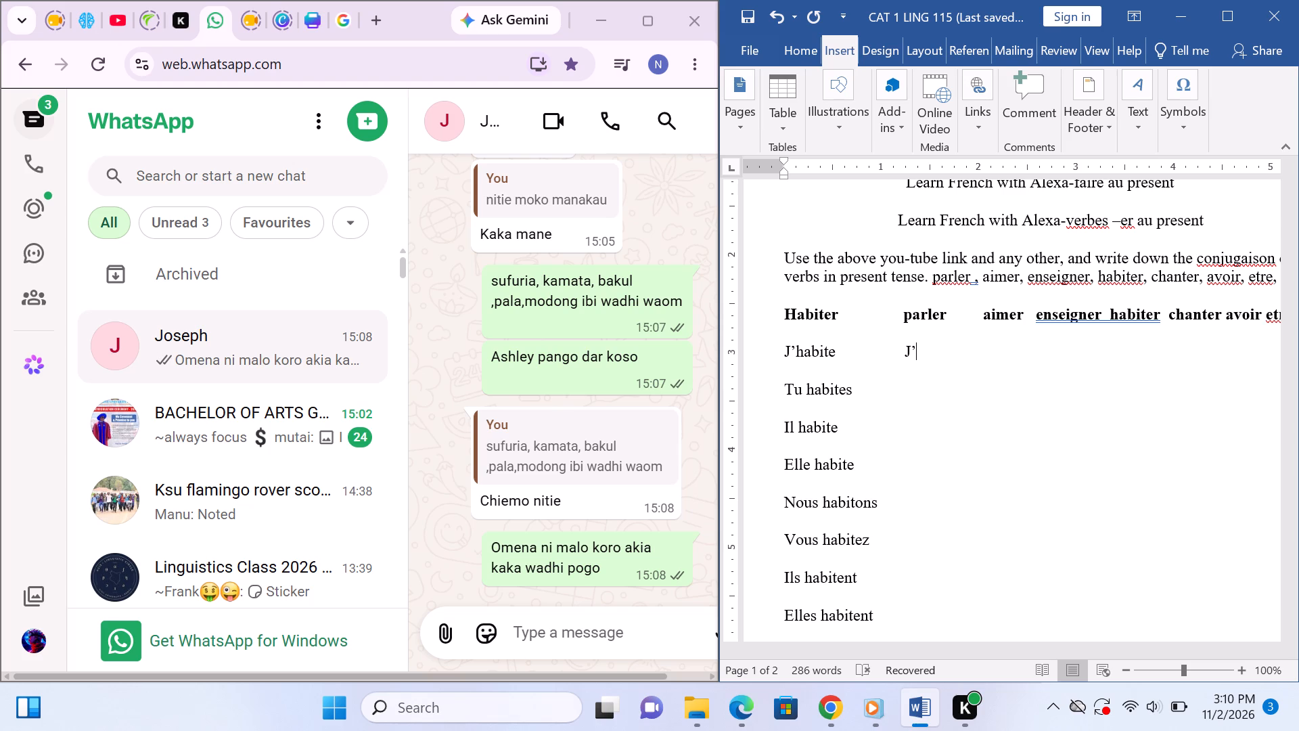
On the "Tu habites" line, space across and enter "Tu" under the "parler" heading.
left_click(895, 396)
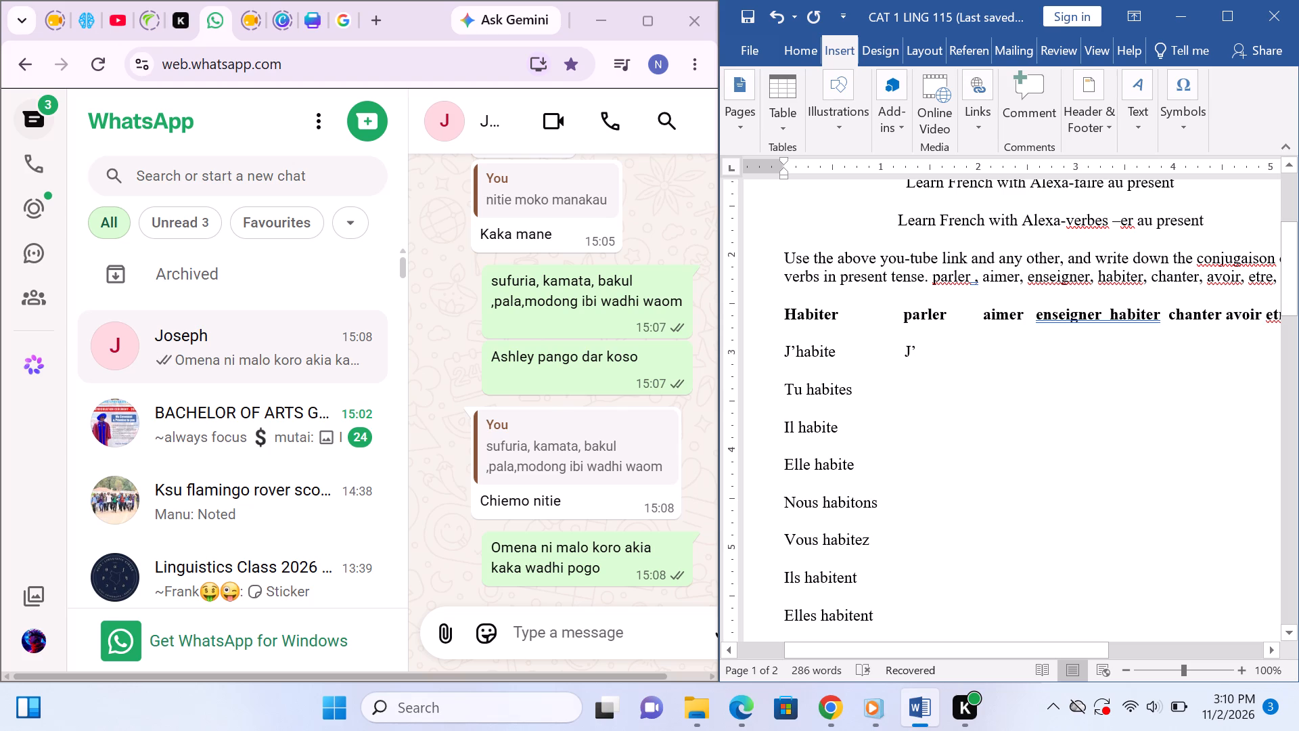
key("space")
key("space")
key("space")
key("space")
key("space")
key("space")
key("space")
key("space")
key("space")
key("space")
key("space")
key("space")
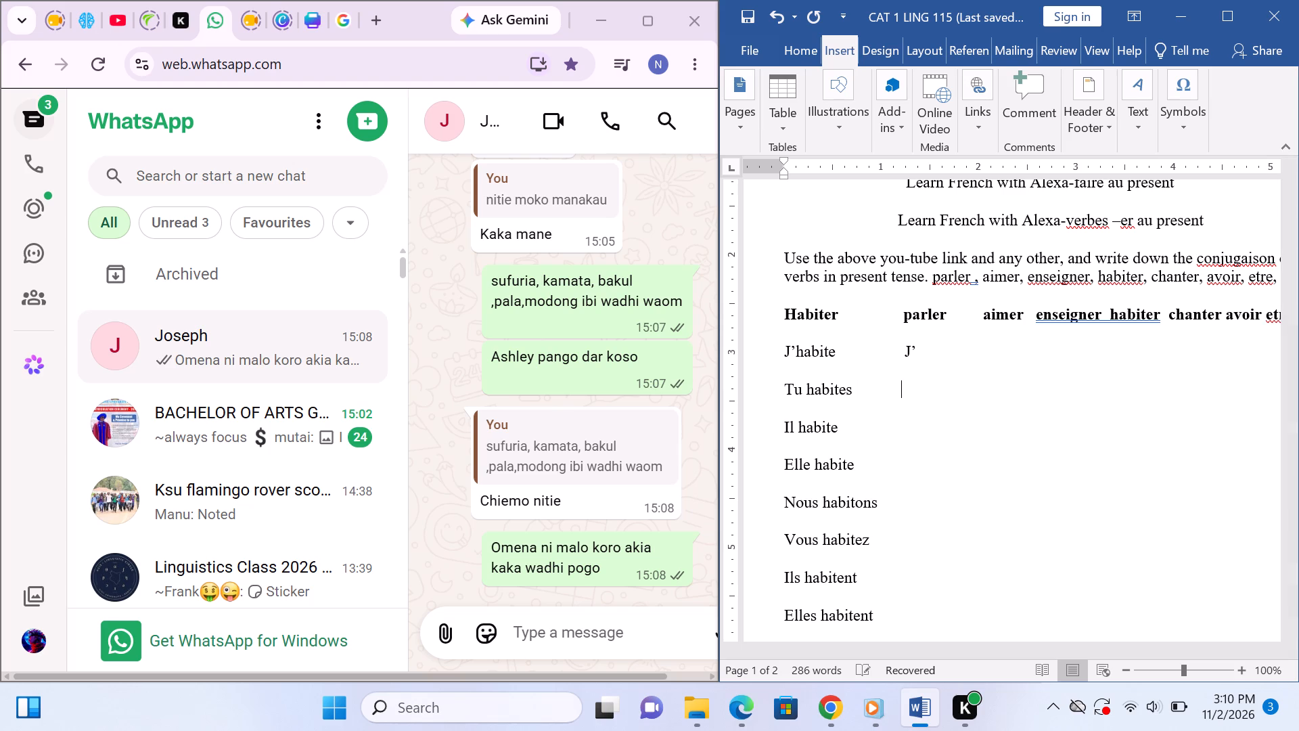
type("TU")
key("BackSpace")
key("u")
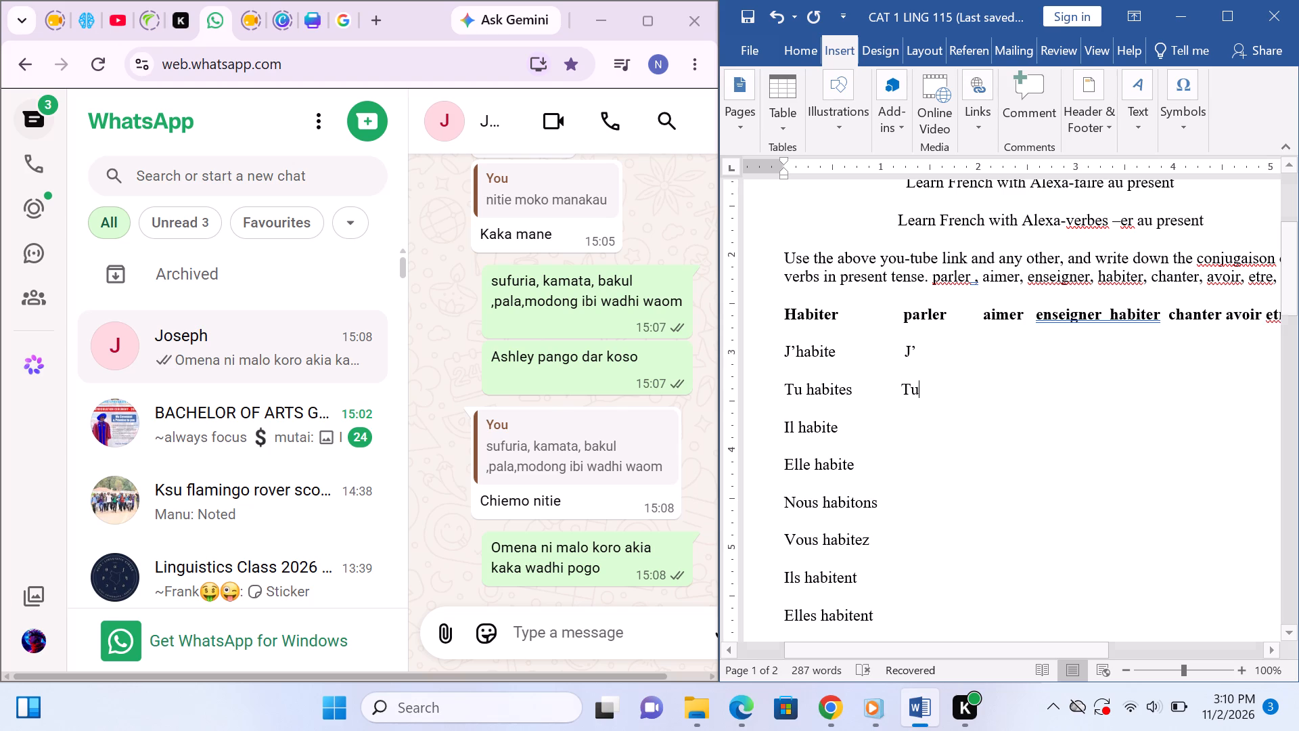
On the "Il habite" line, add spaces after the text to reach the "parler" column.
left_click(904, 425)
key("space")
key("space")
key("space")
key("space")
key("space")
key("space")
key("space")
key("space")
key("space")
key("space")
key("space")
key("space")
key("space")
key("space")
key("space")
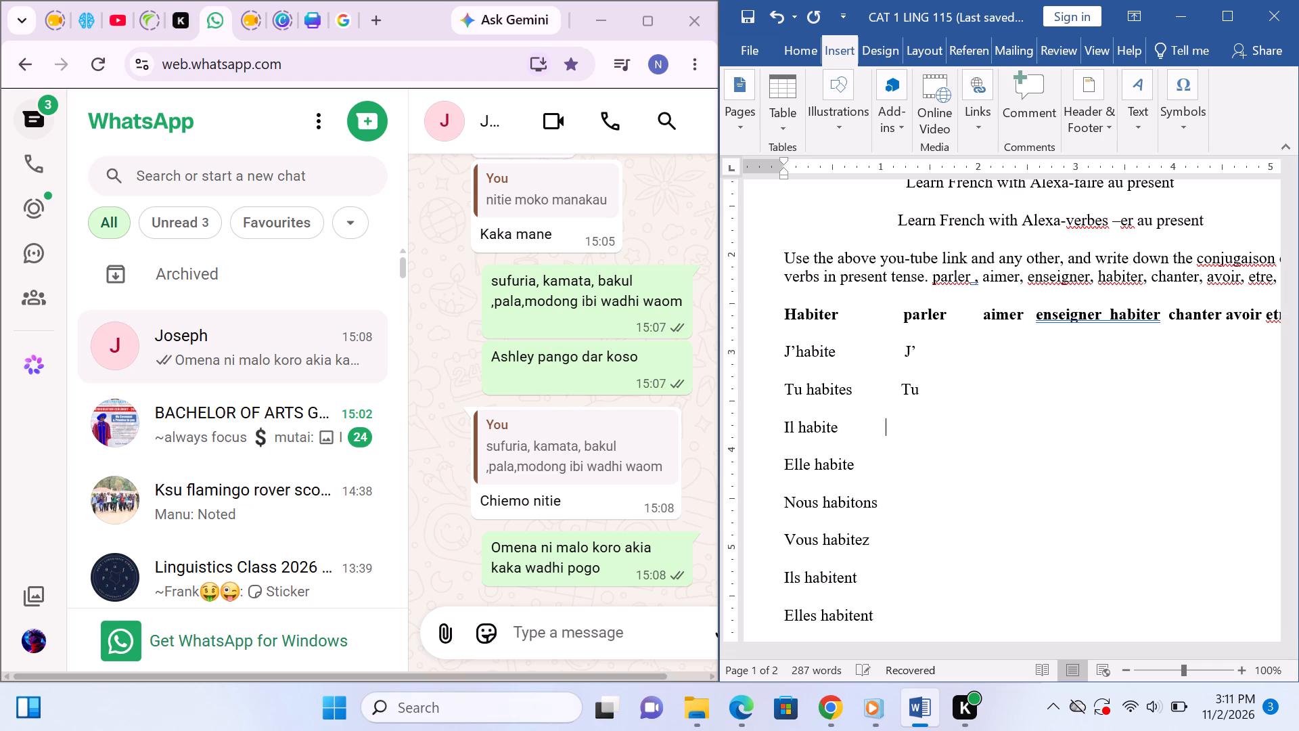
On the "Il habite" line, enter "Il" under the "parler" heading.
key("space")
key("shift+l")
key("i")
key("BackSpace")
key("BackSpace")
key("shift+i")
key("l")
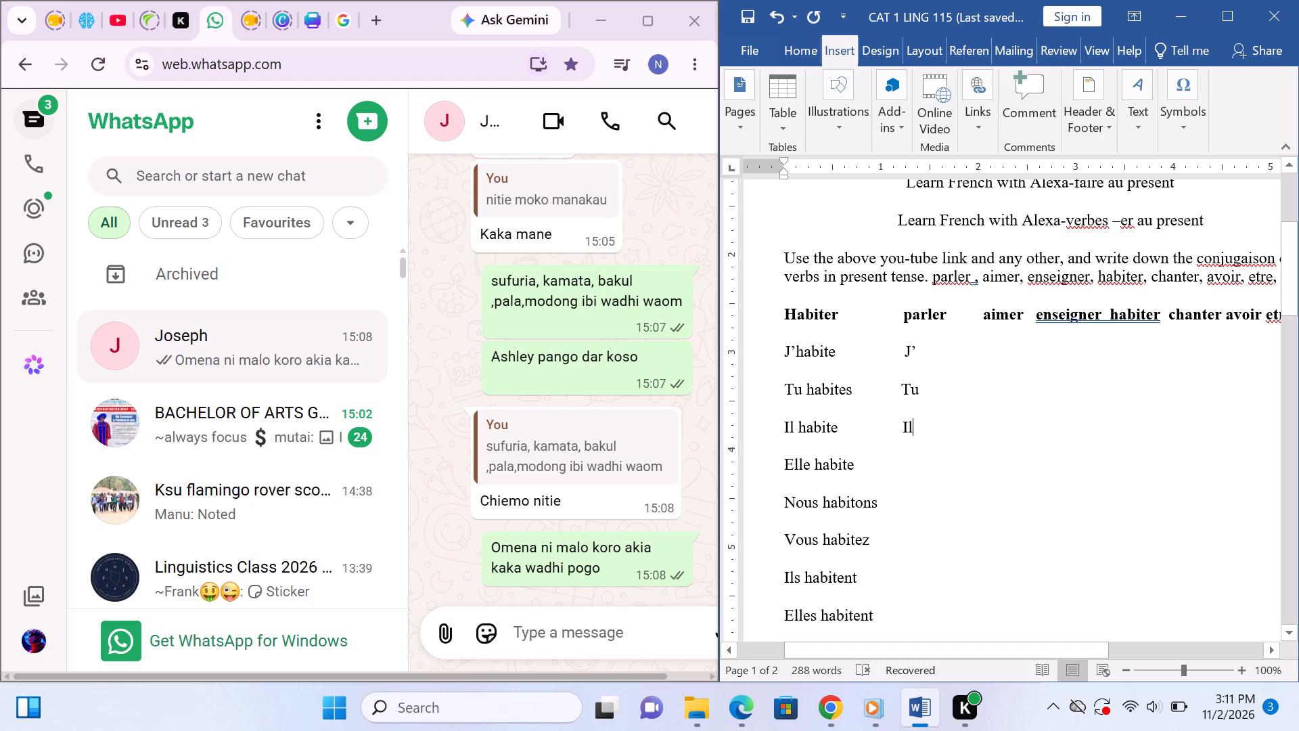
On the "Elle habite" line, space across to the "parler" column and start entering the matching pronoun with "Ell".
left_click(903, 464)
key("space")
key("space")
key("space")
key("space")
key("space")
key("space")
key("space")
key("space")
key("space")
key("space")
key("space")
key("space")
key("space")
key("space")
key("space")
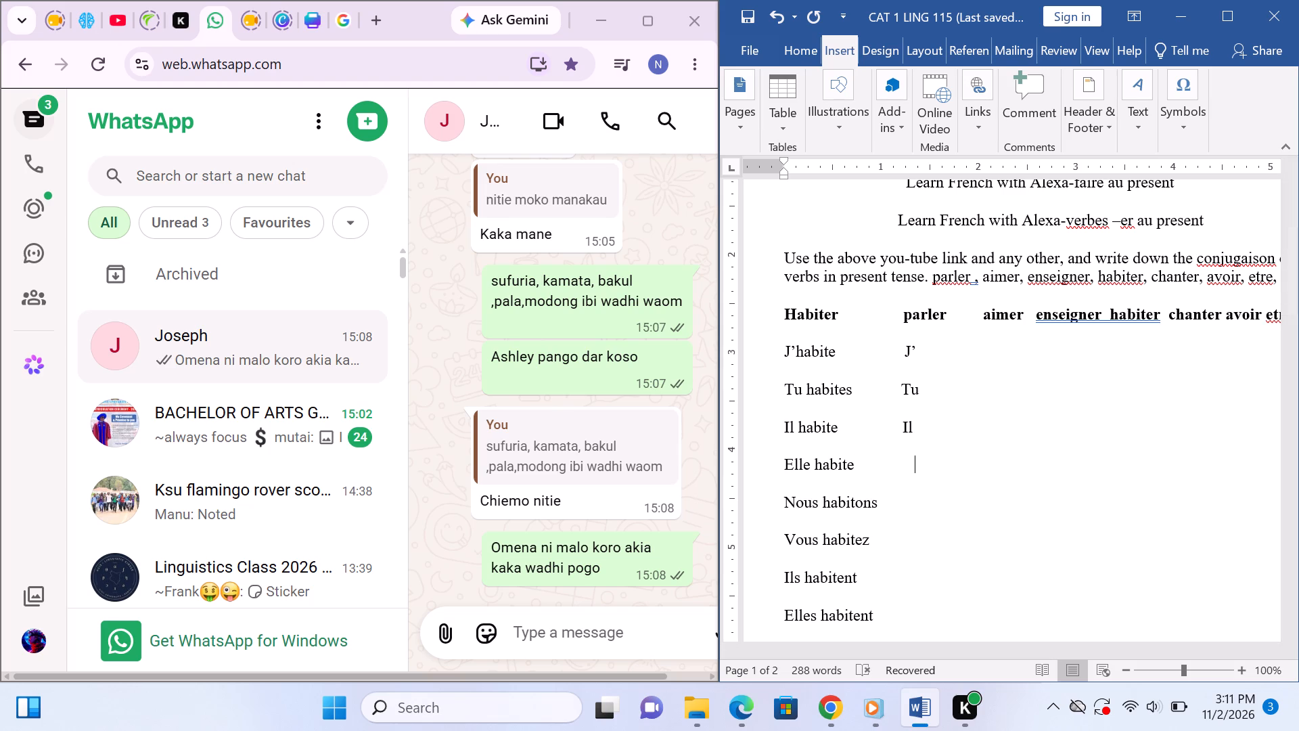
key("BackSpace")
key("BackSpace")
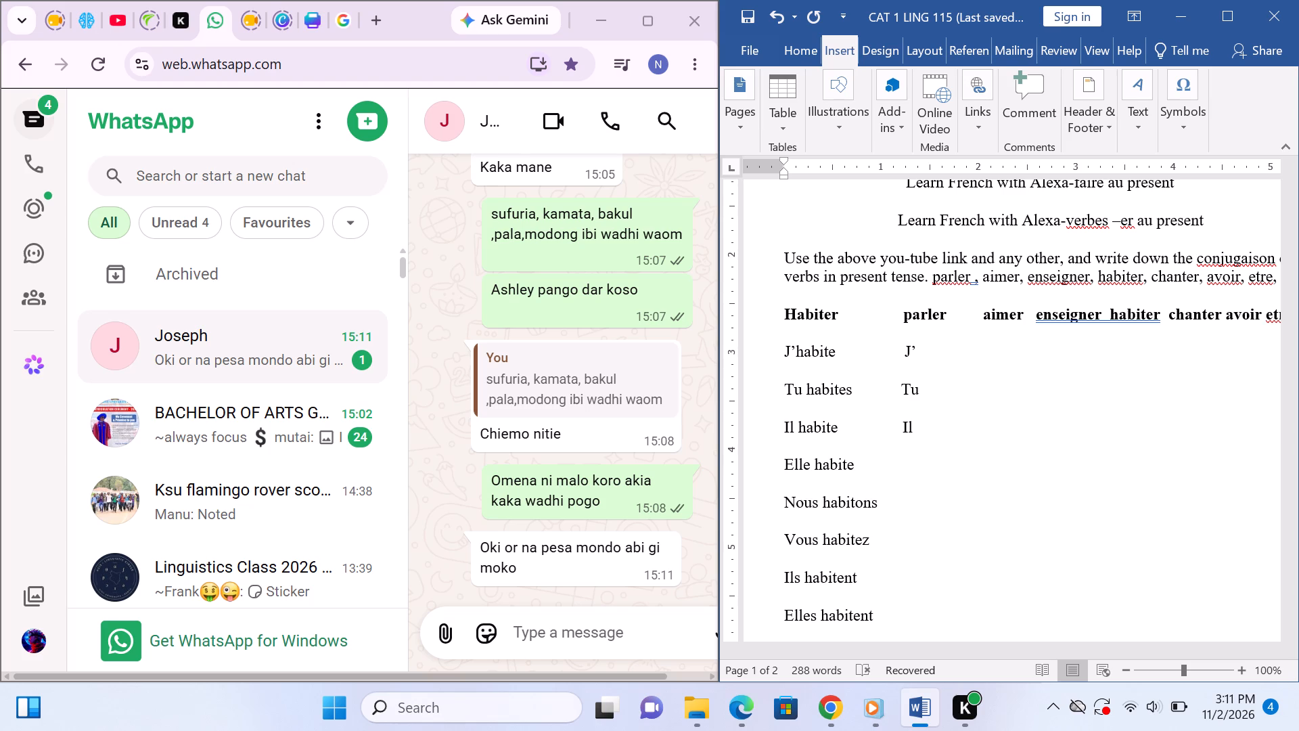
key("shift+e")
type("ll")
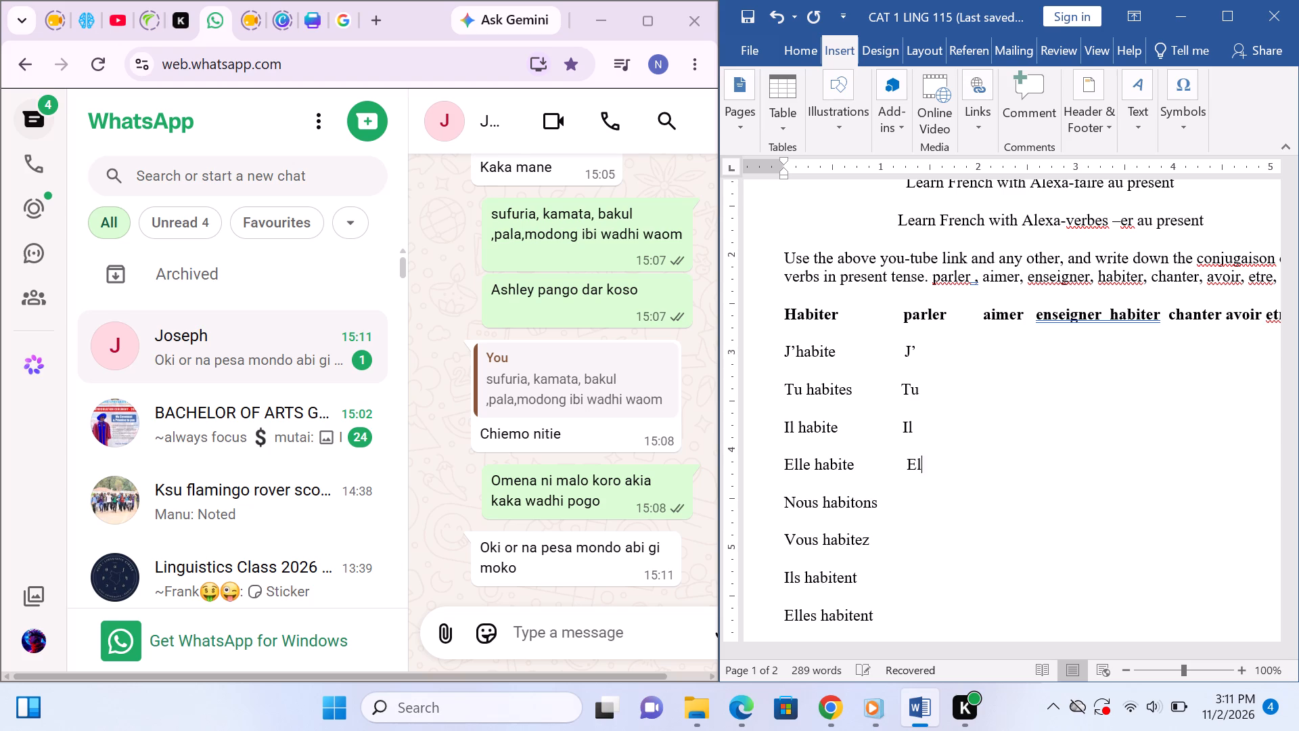
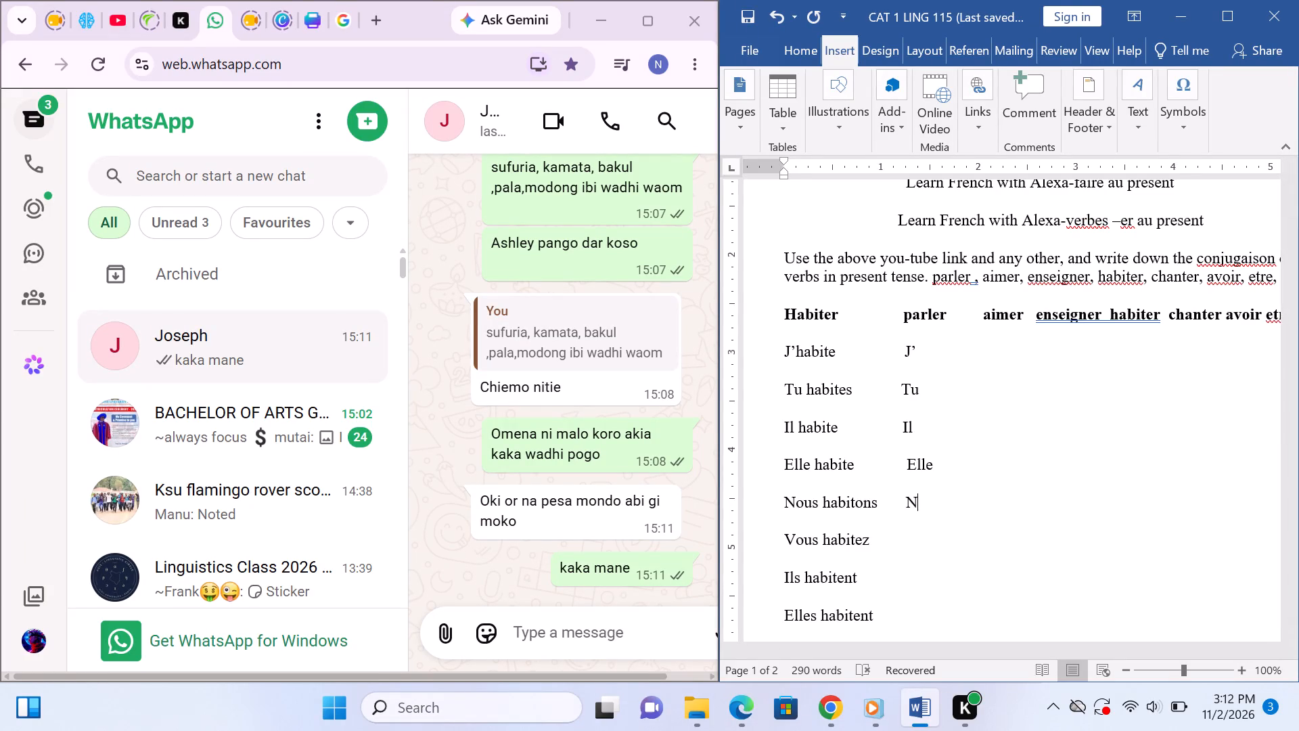
Complete the pronoun "Nous" under the "parler" heading on the "Nous habitons" line.
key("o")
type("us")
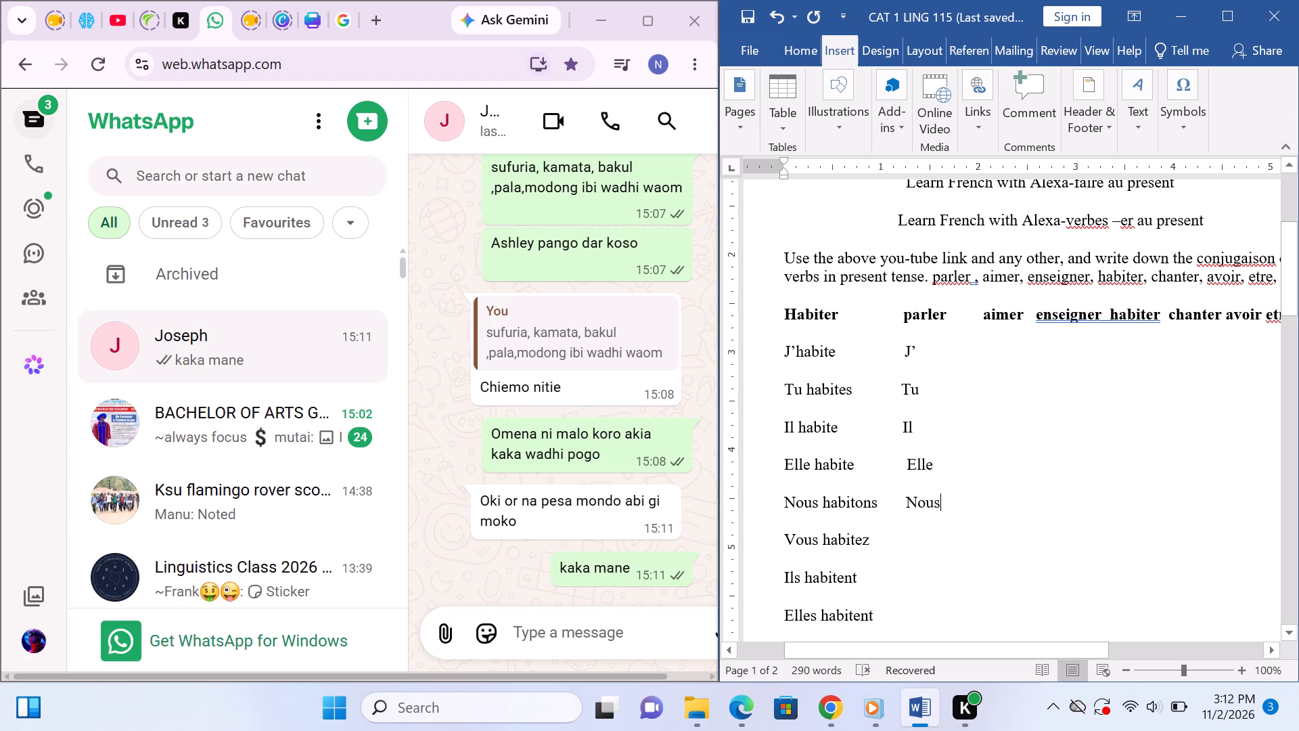
On the "Vous habitez" line, enter "Vous" under the "parler" heading.
left_click(910, 541)
double_click(910, 541)
type("VOUs")
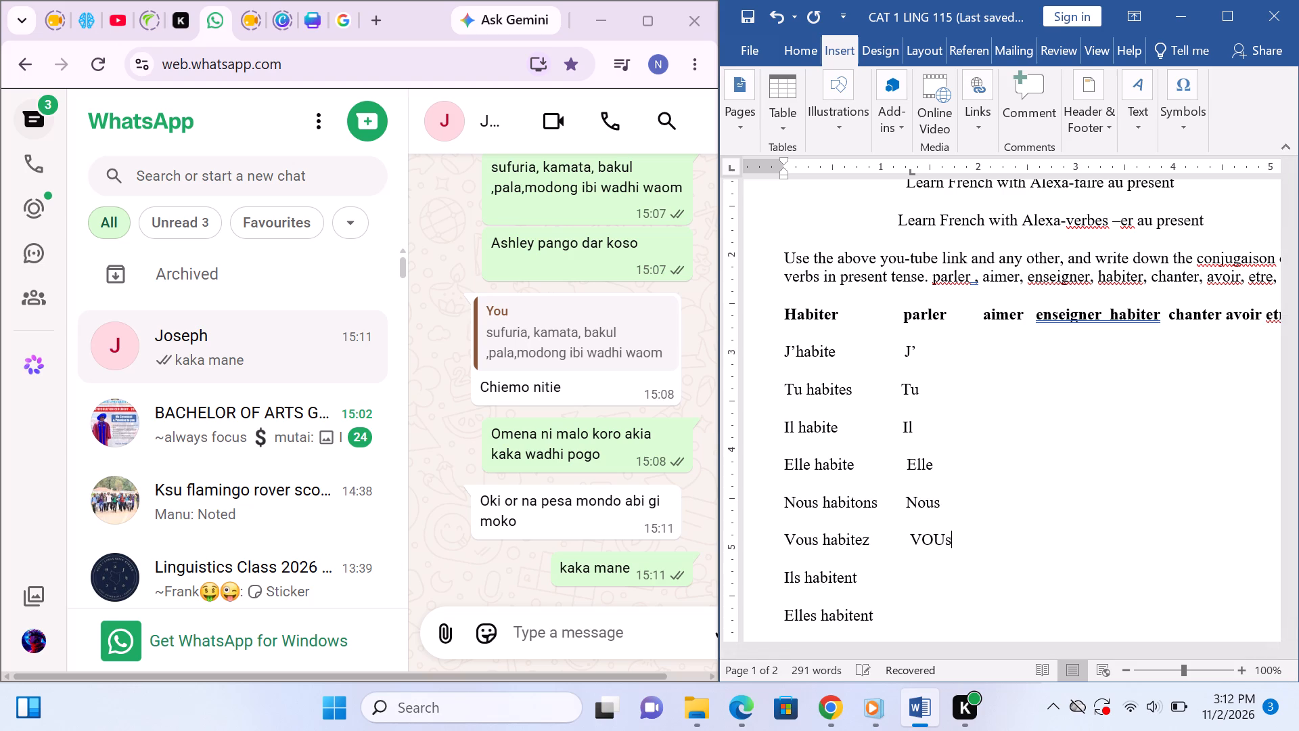
key("BackSpace")
key("BackSpace")
key("BackSpace")
type("ous")
On the "Ils habitent" line, enter "Ils" under the "parler" heading.
double_click(907, 581)
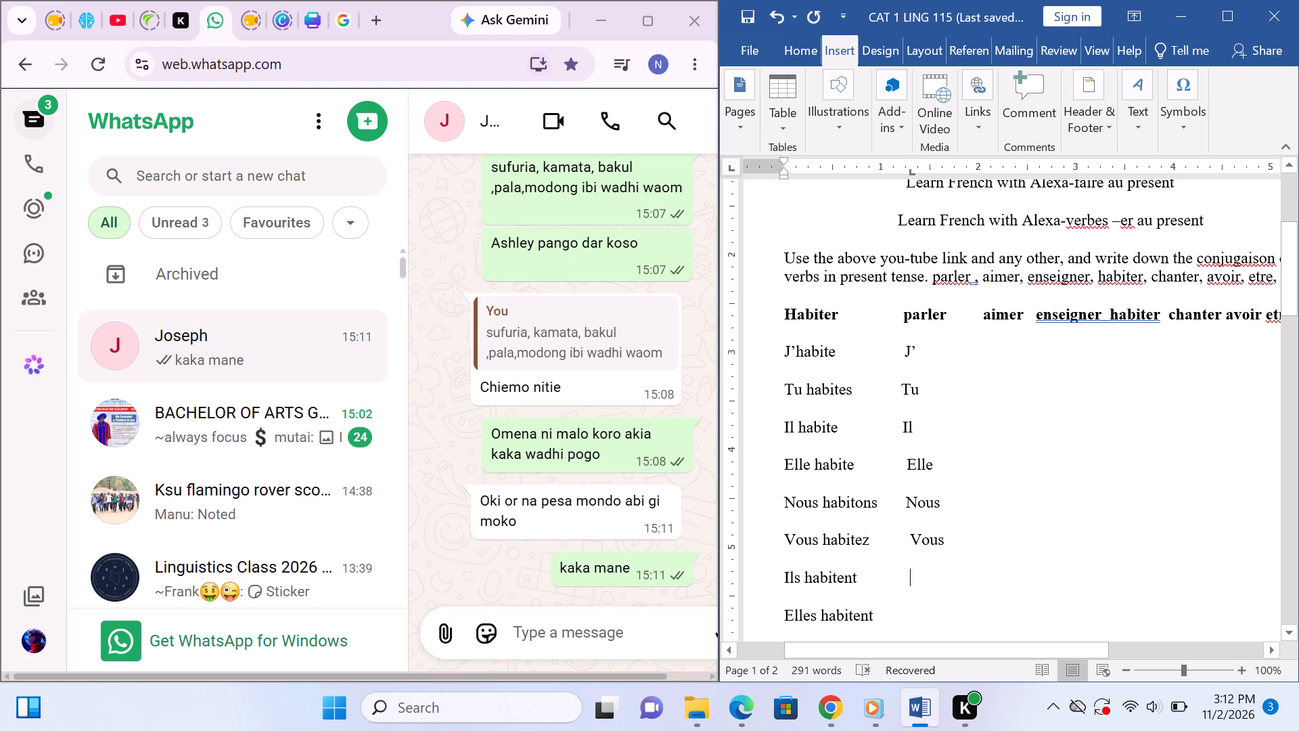
key("shift+i")
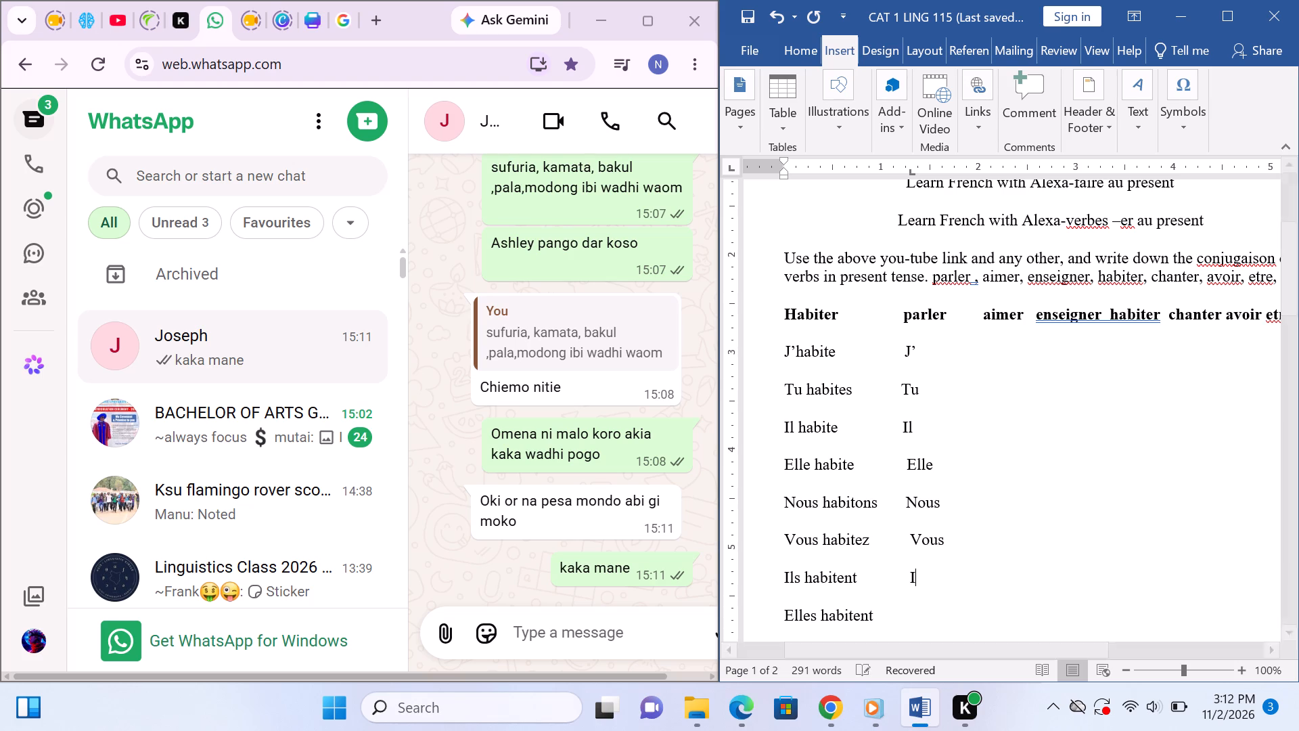
key("l")
key("s")
Switch to YouTube Music in Edge, skip ahead two tracks past the advert to "GILAD - UNAJUA FT WENDY KIMANI", and minimise the window.
left_click(746, 711)
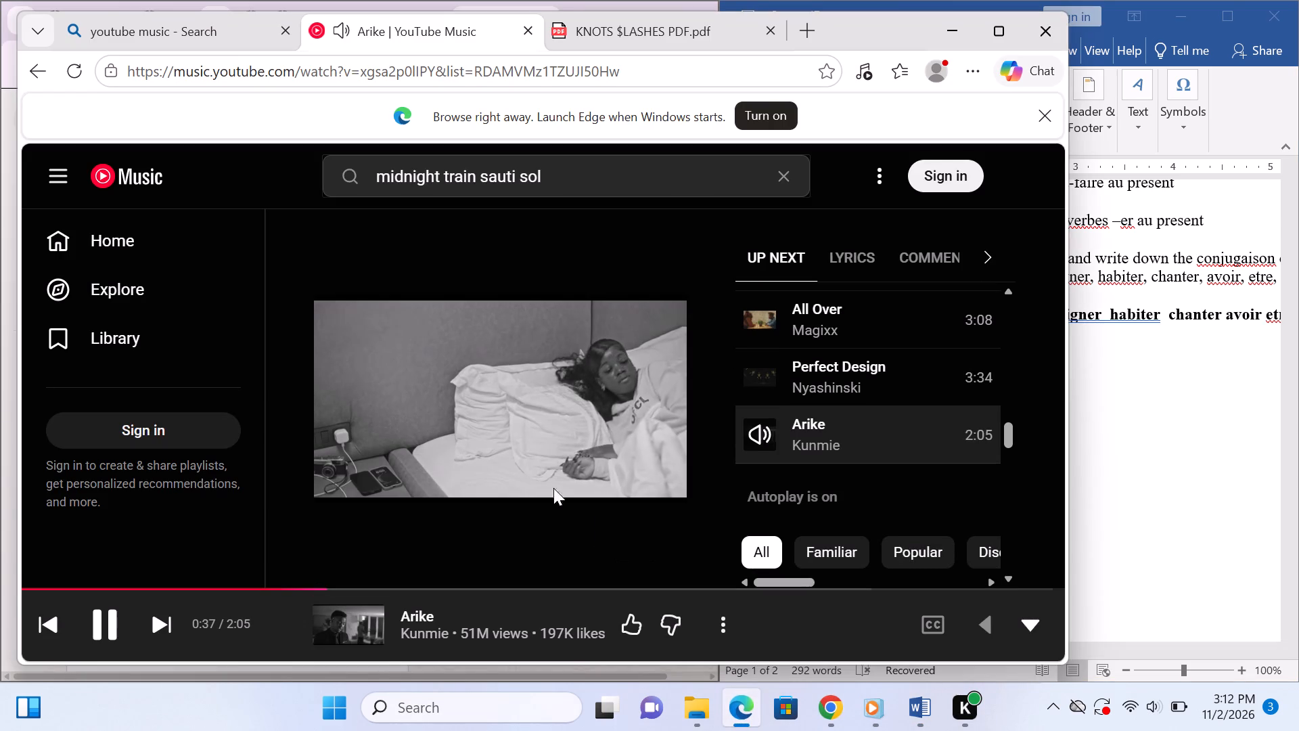
left_click(168, 613)
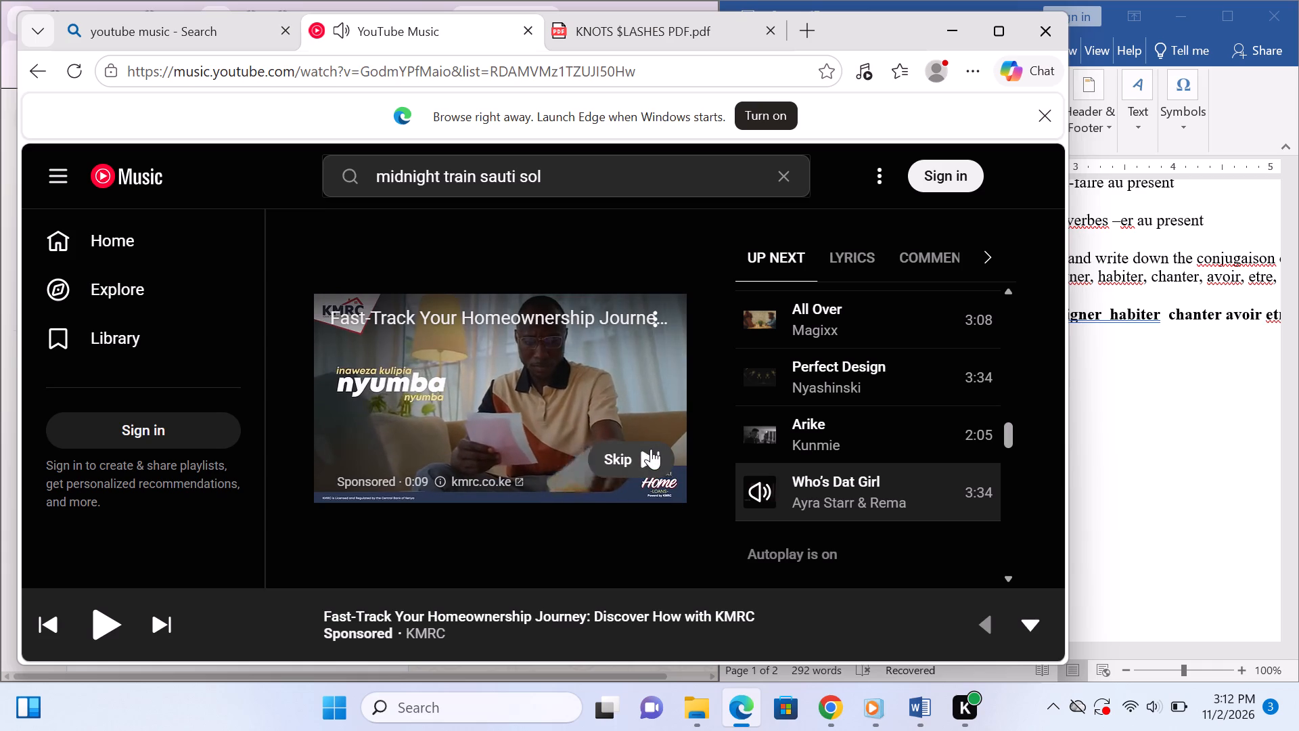
left_click(651, 449)
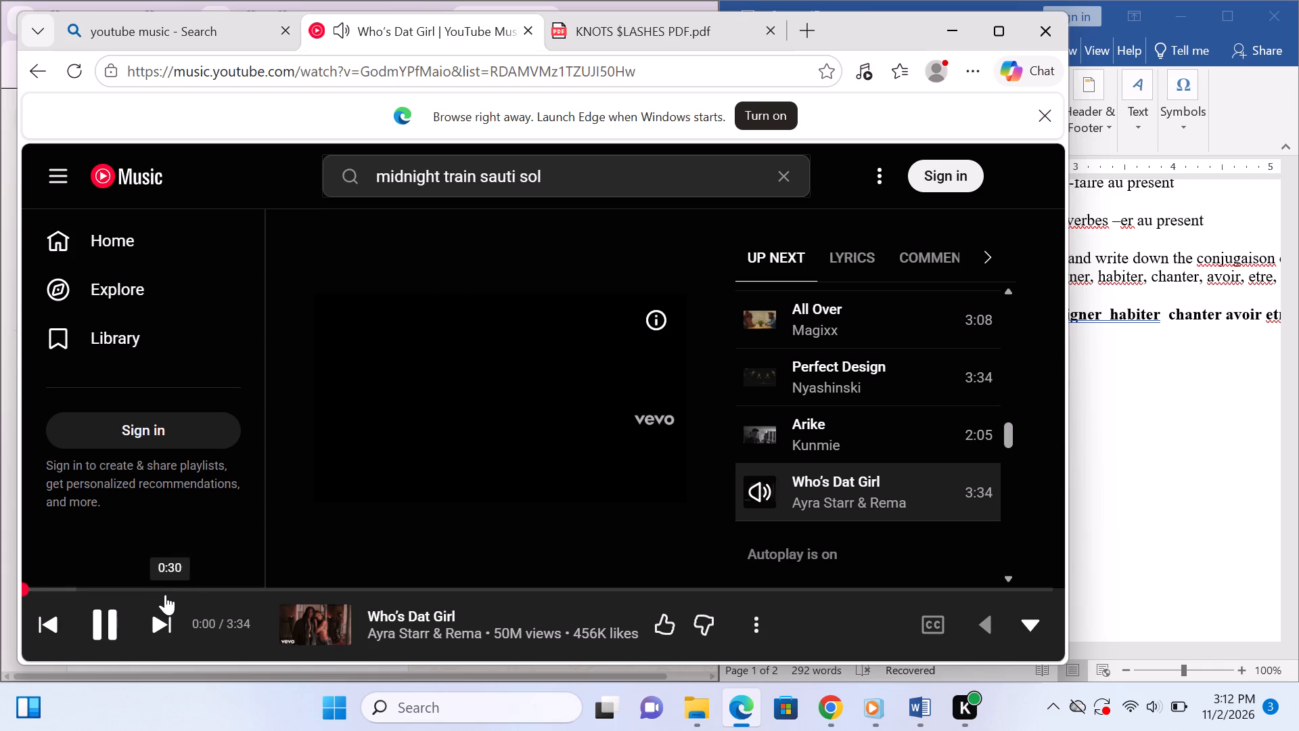
left_click(163, 617)
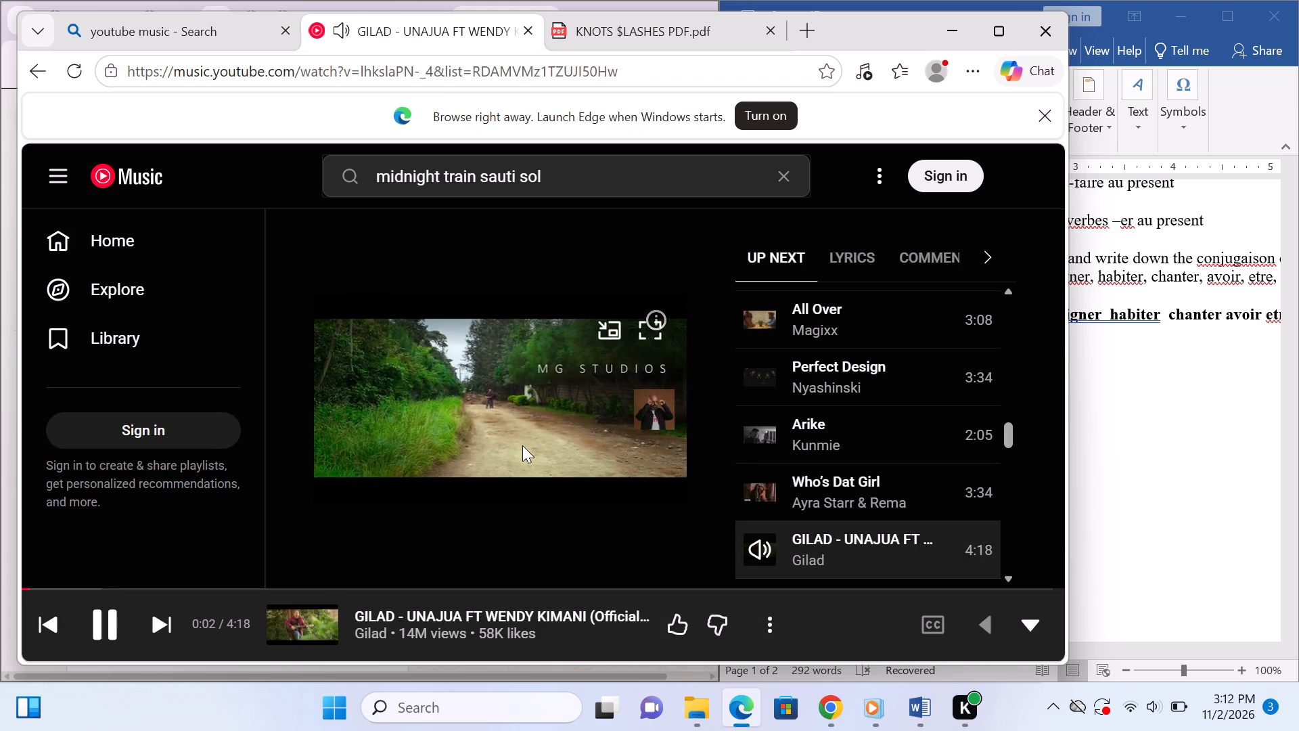
left_click(956, 32)
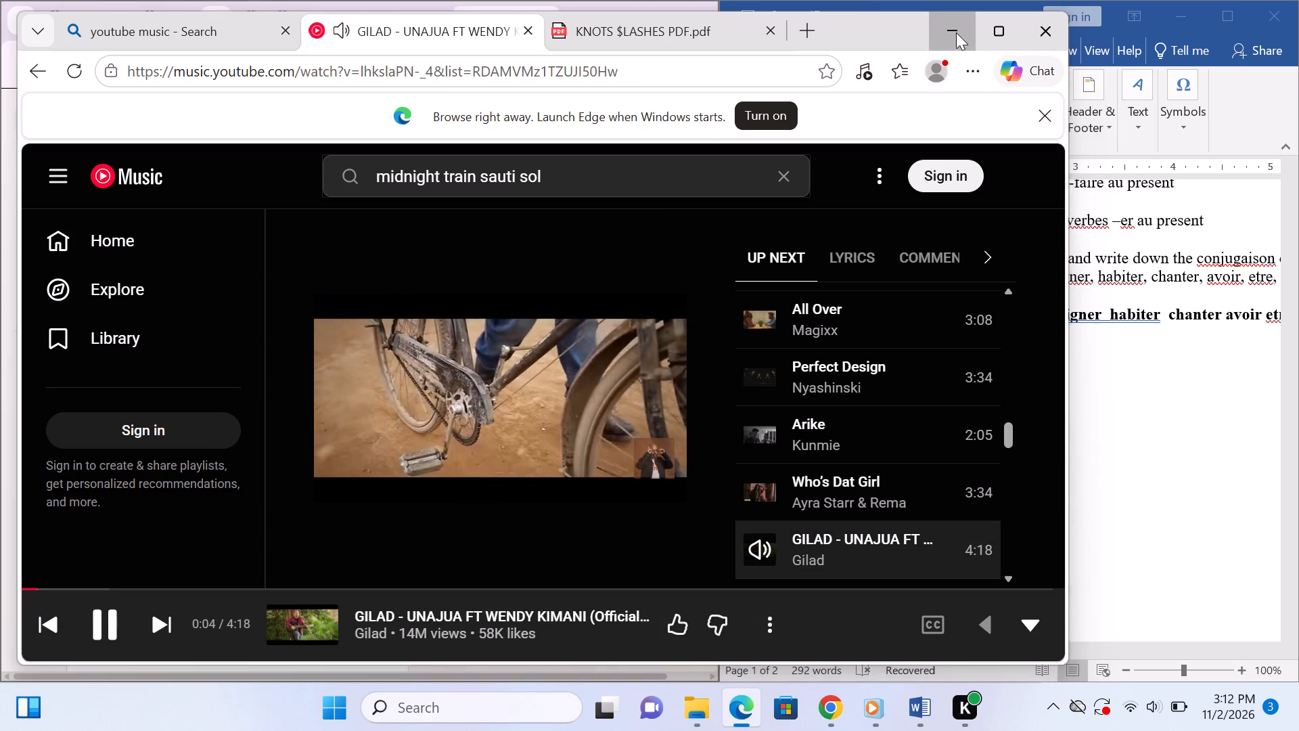
On the "Elles habitent" line, enter "Elles" under the "parler" heading.
scroll(1014, 425, "down", 3)
left_click(912, 409)
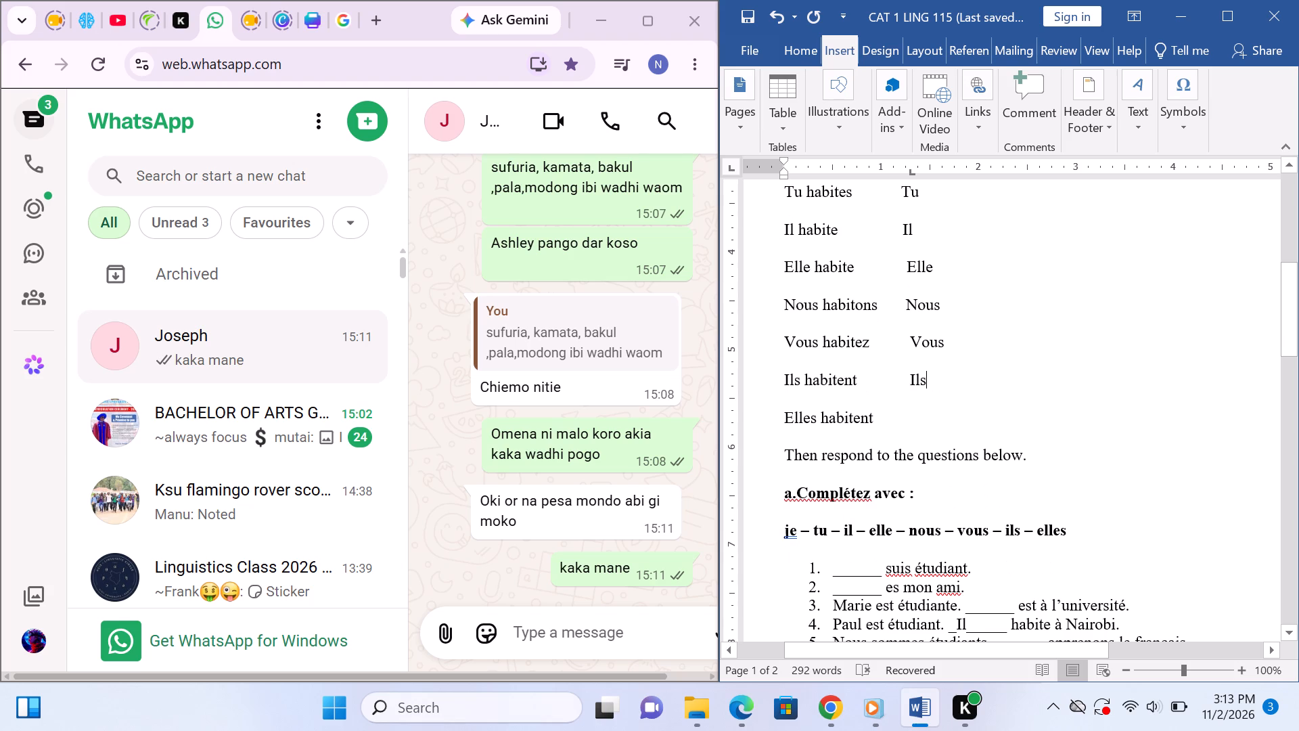
double_click(912, 409)
key("shift+e")
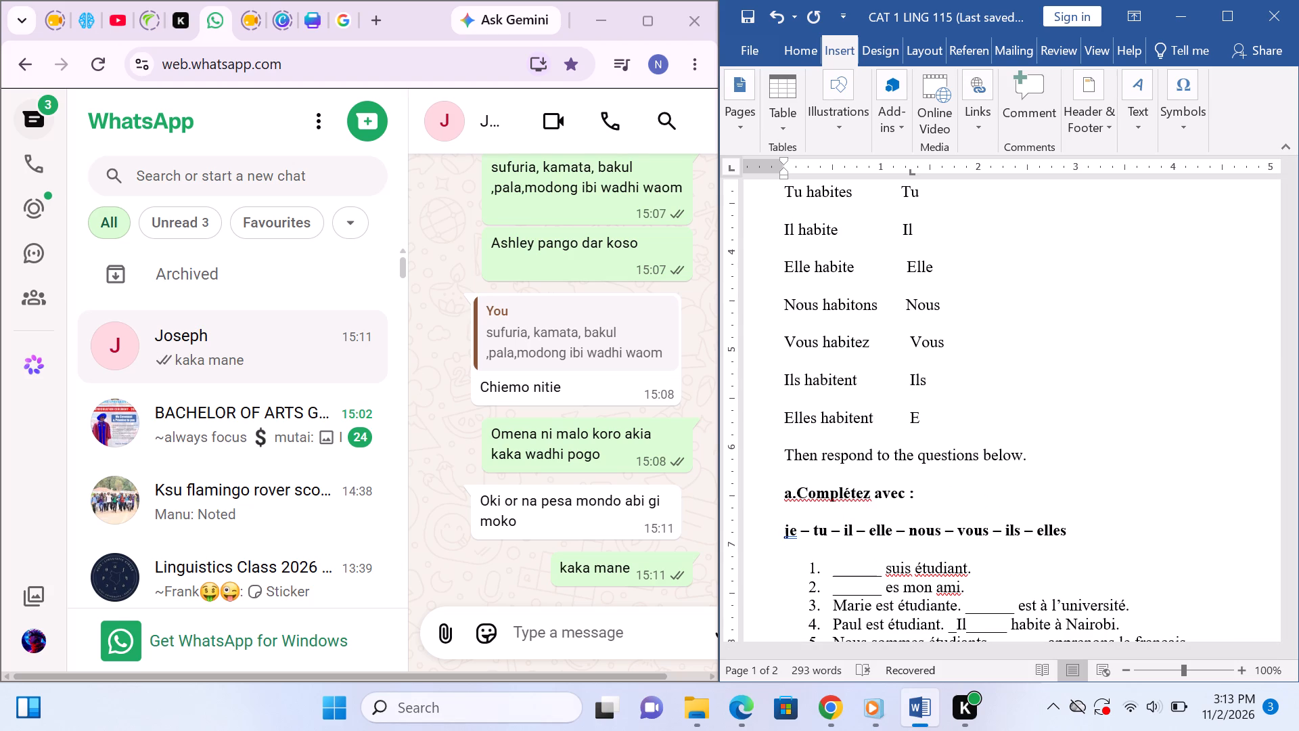
type("ll")
type("es")
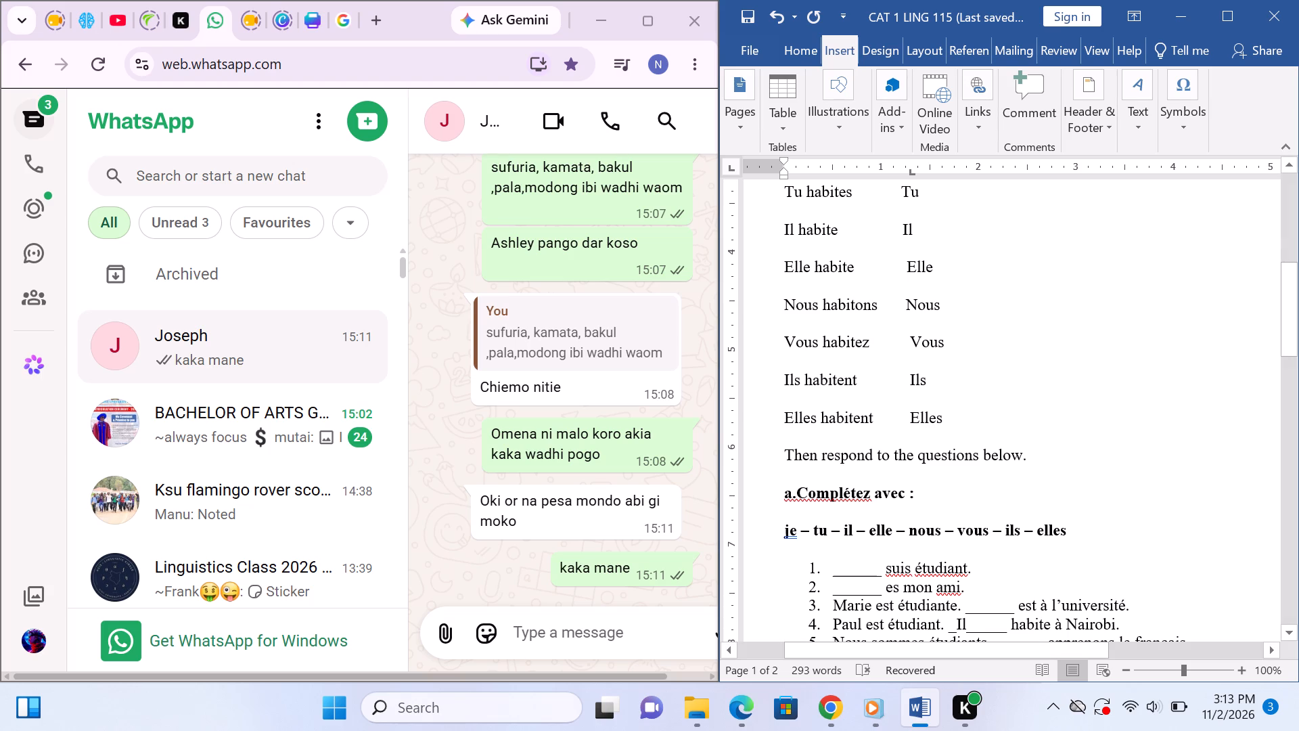
Review the remaining exercises and the closing submission note, returning to the conjugation columns.
scroll(1074, 403, "down", 5)
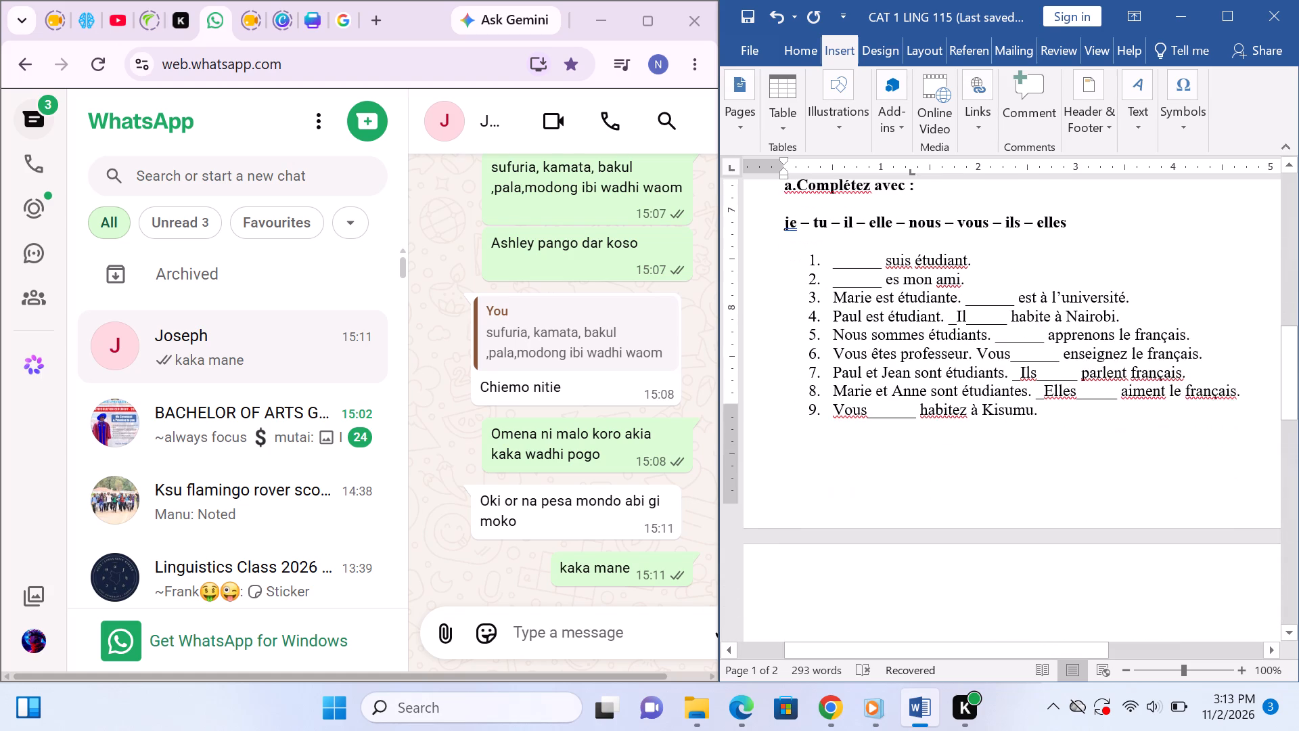
scroll(1074, 403, "down", 10)
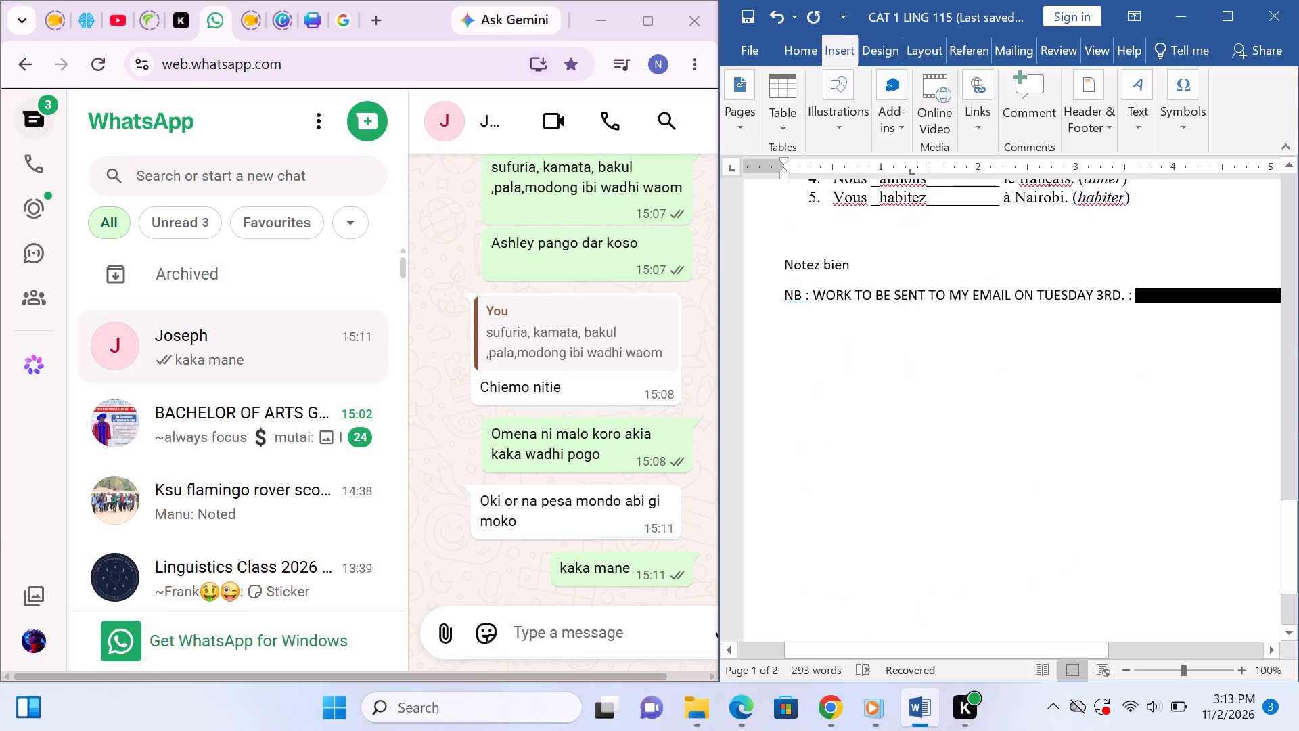
scroll(1074, 403, "up", 10)
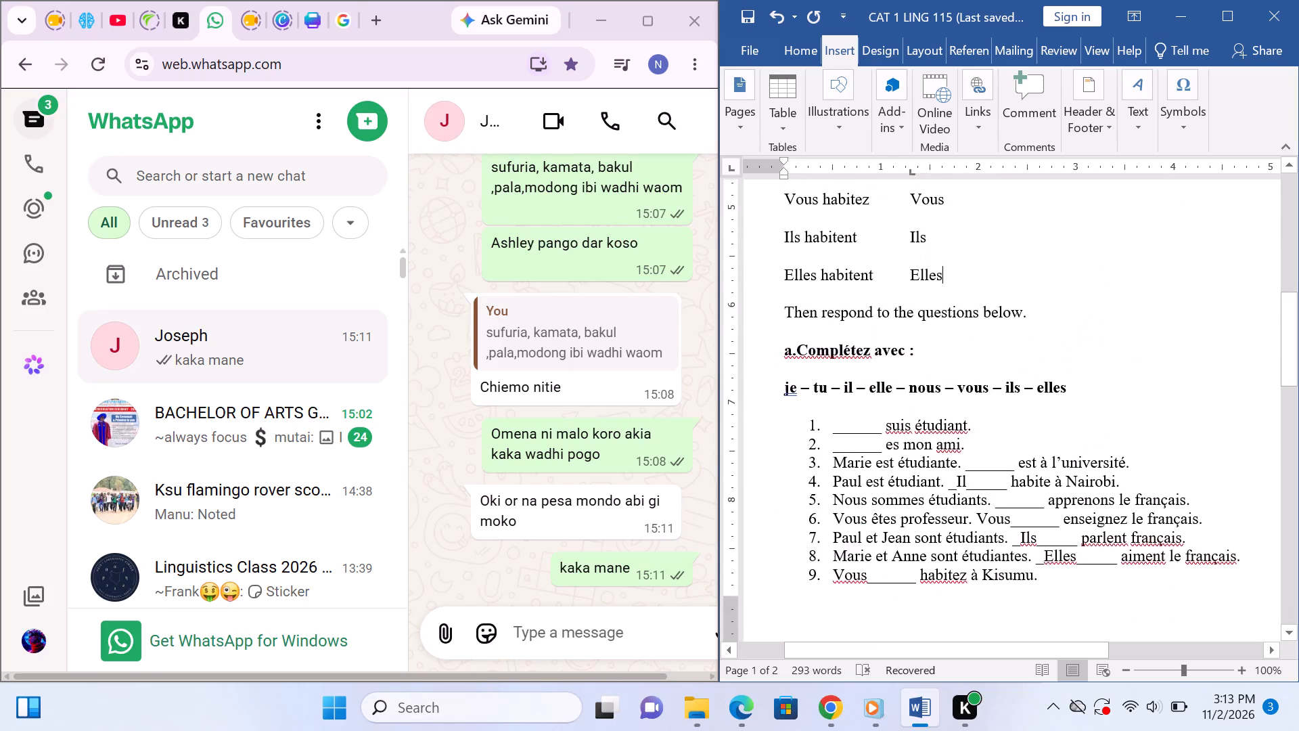
scroll(1074, 403, "up", 4)
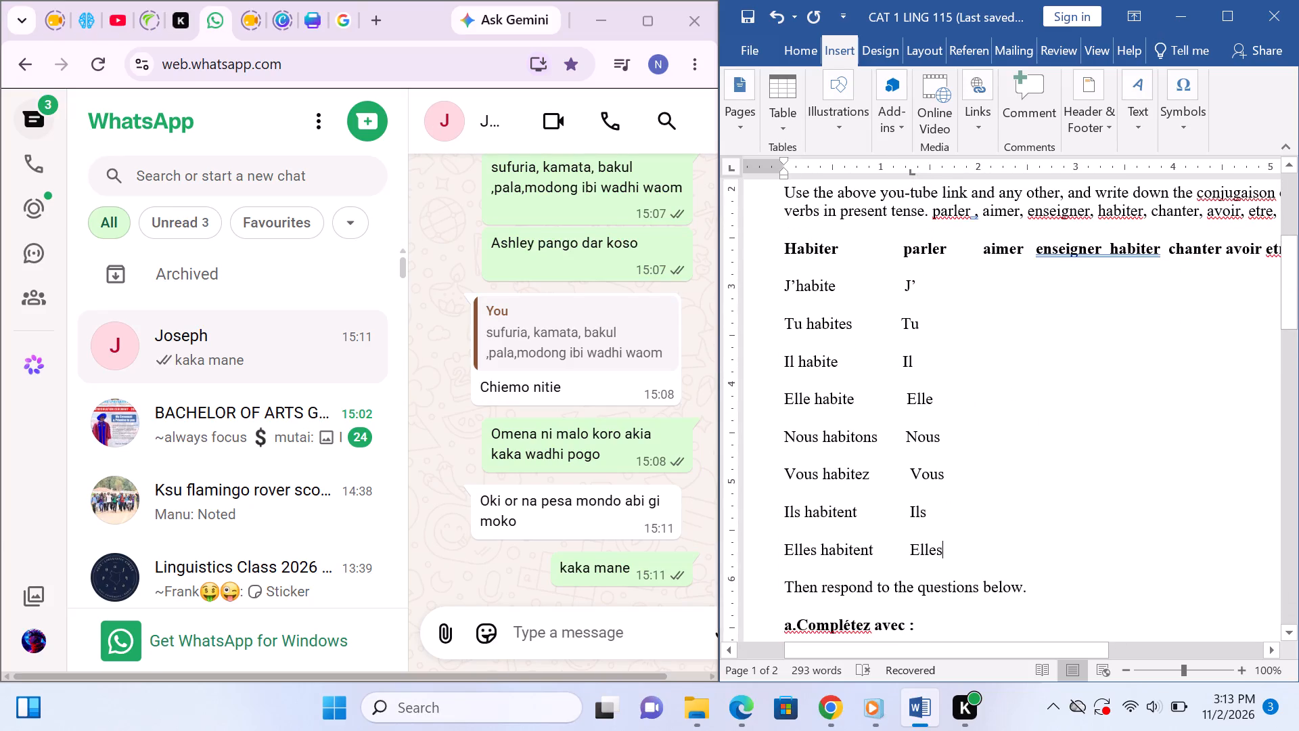
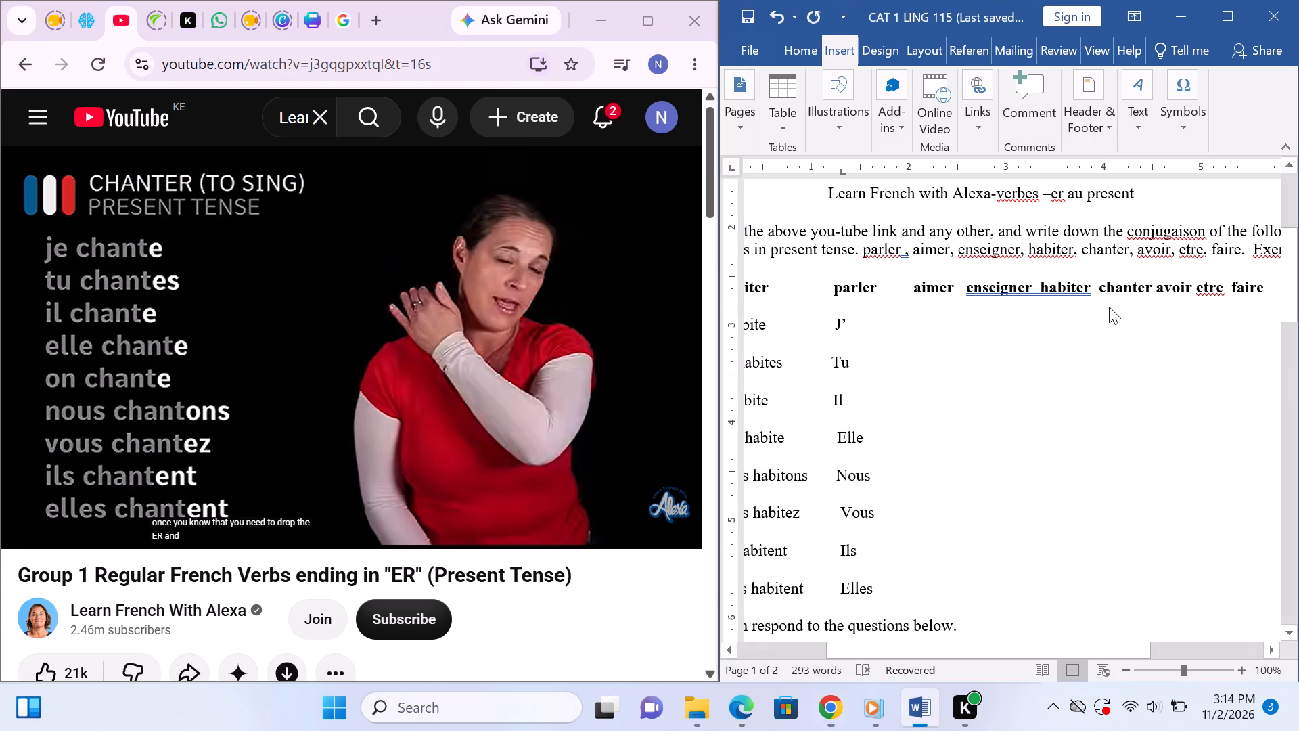
Place the insertion point under the "chanter" heading on the "J'habite" line to start that verb's column.
left_click(1108, 312)
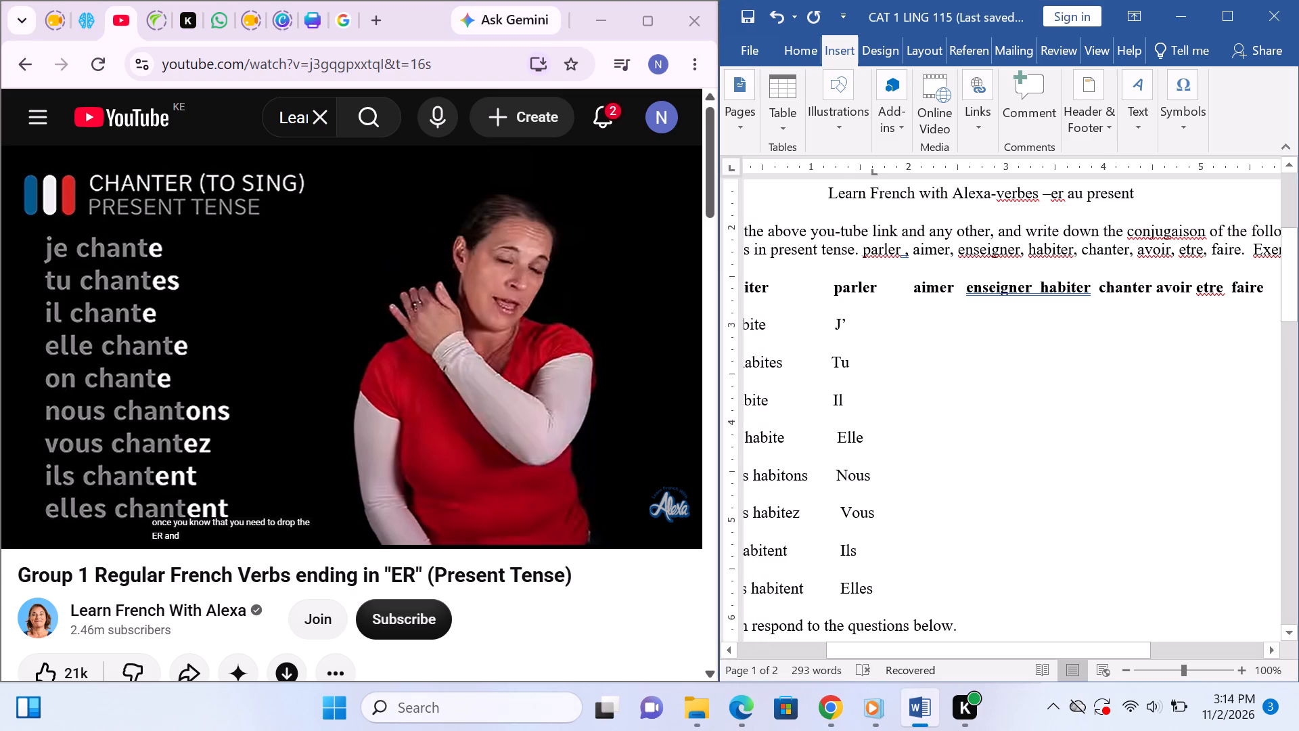
double_click(1102, 312)
left_click(1097, 368)
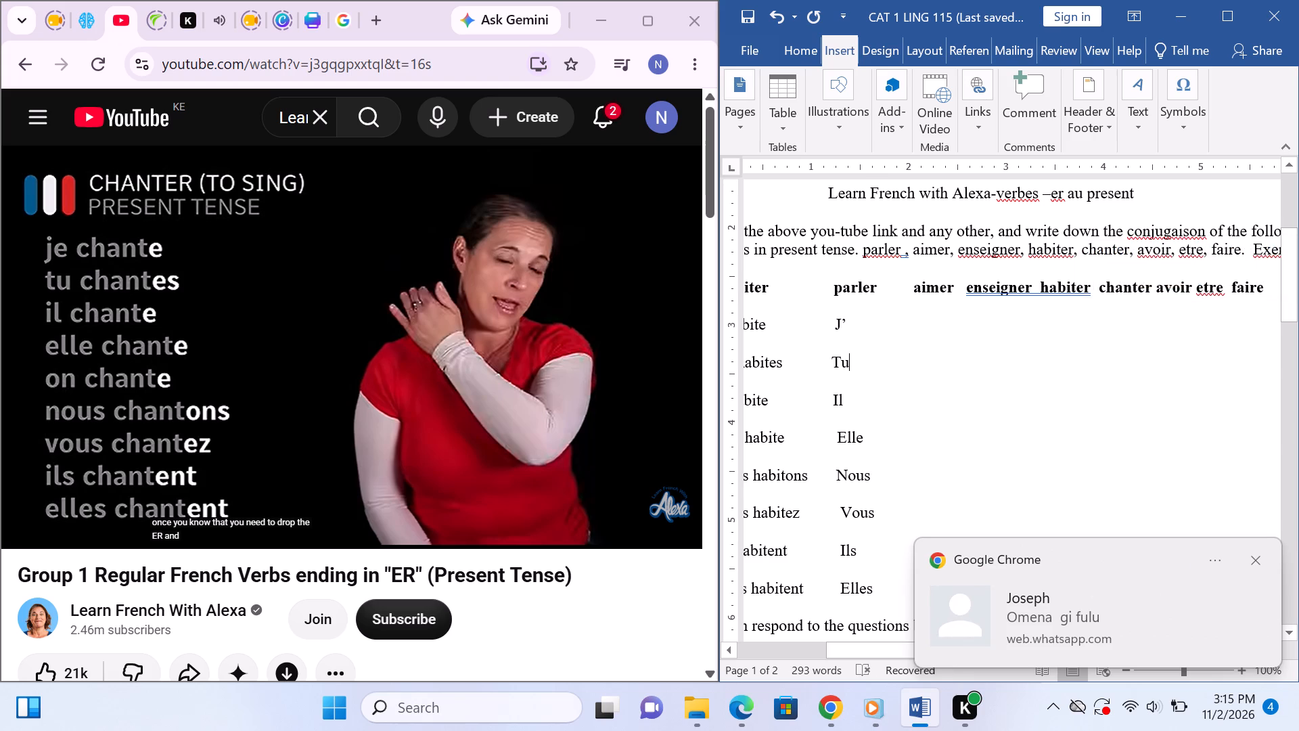
double_click(1109, 325)
scroll(1138, 363, "right", 2)
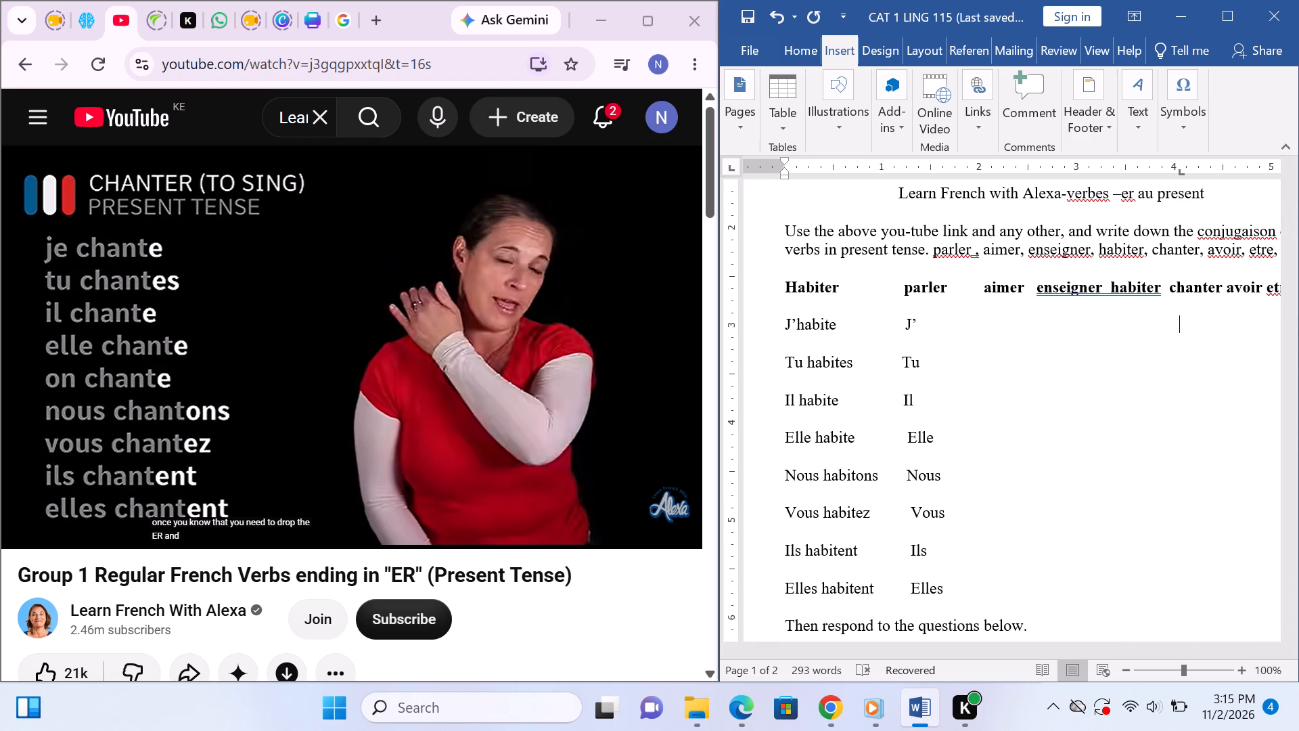
On the "J'habite" line, enter "chante" under the "chanter" heading.
scroll(1138, 363, "left", 1)
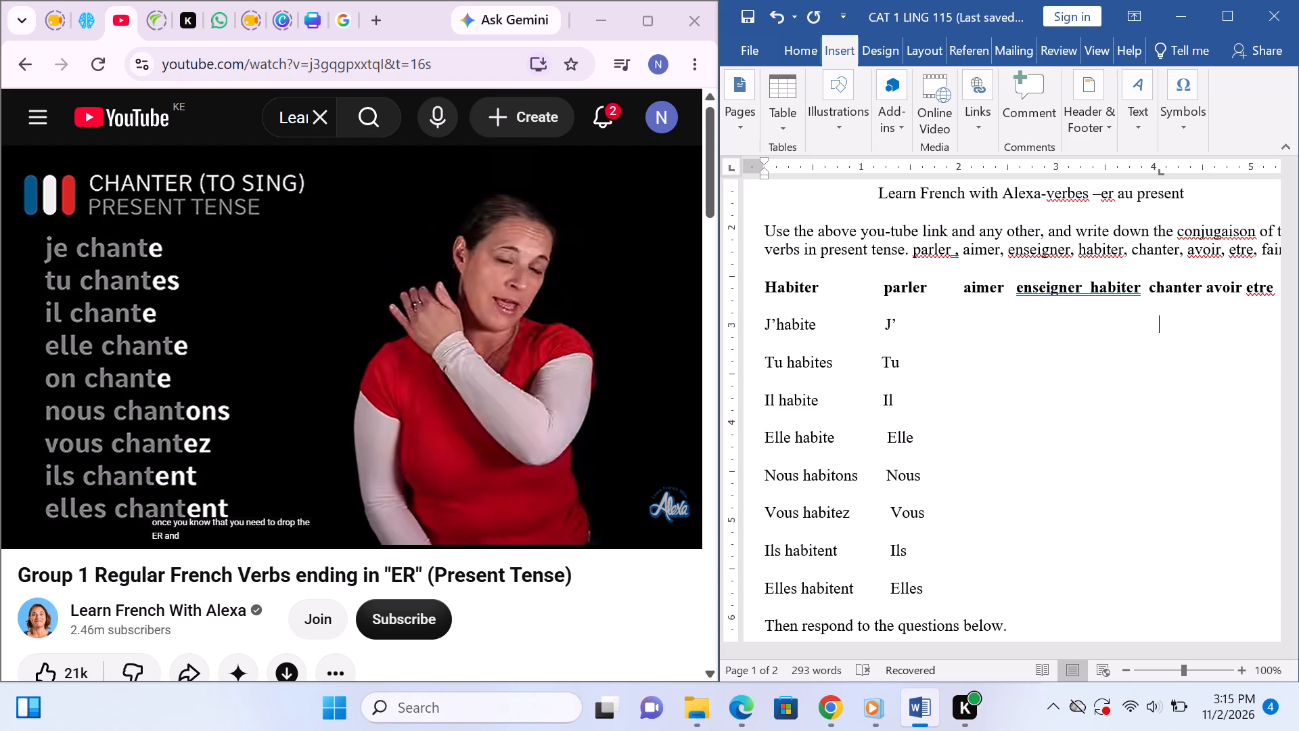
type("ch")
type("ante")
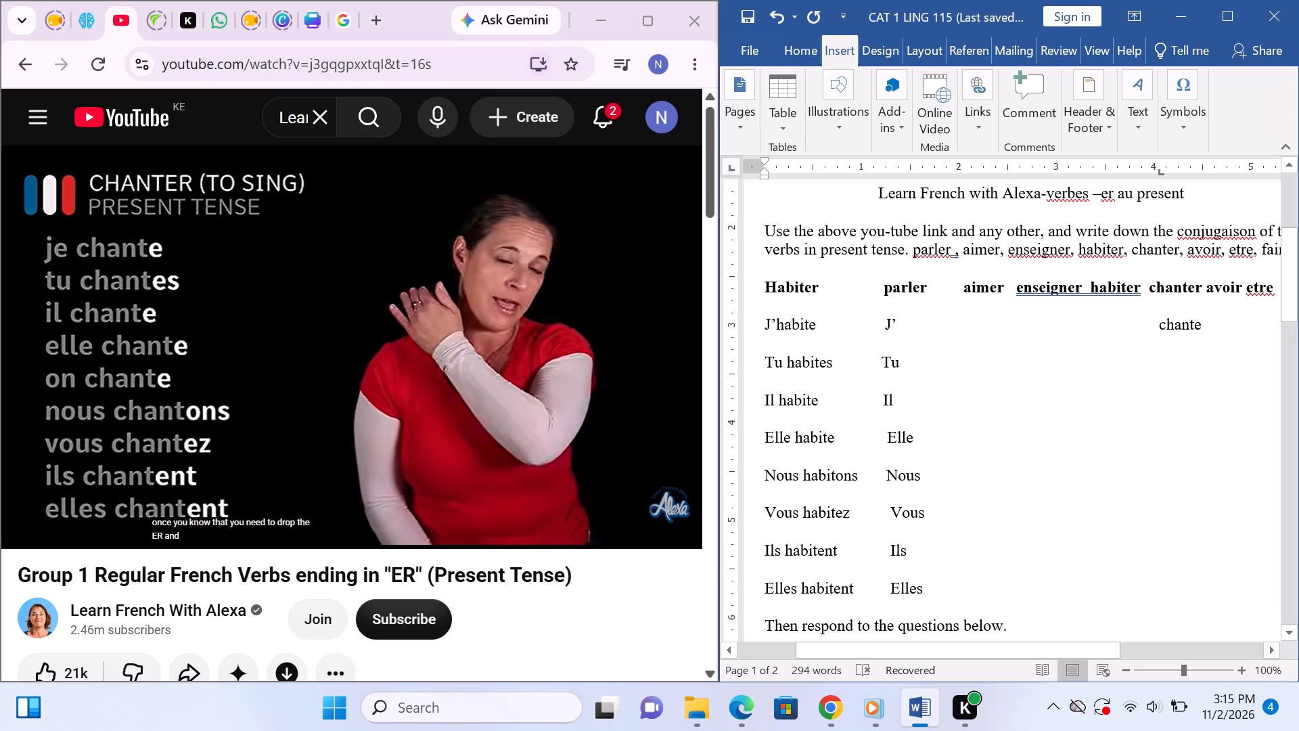
On the "Tu habites" line, enter the tu form of the verb, beginning "chant", under the "chanter" heading.
double_click(1163, 363)
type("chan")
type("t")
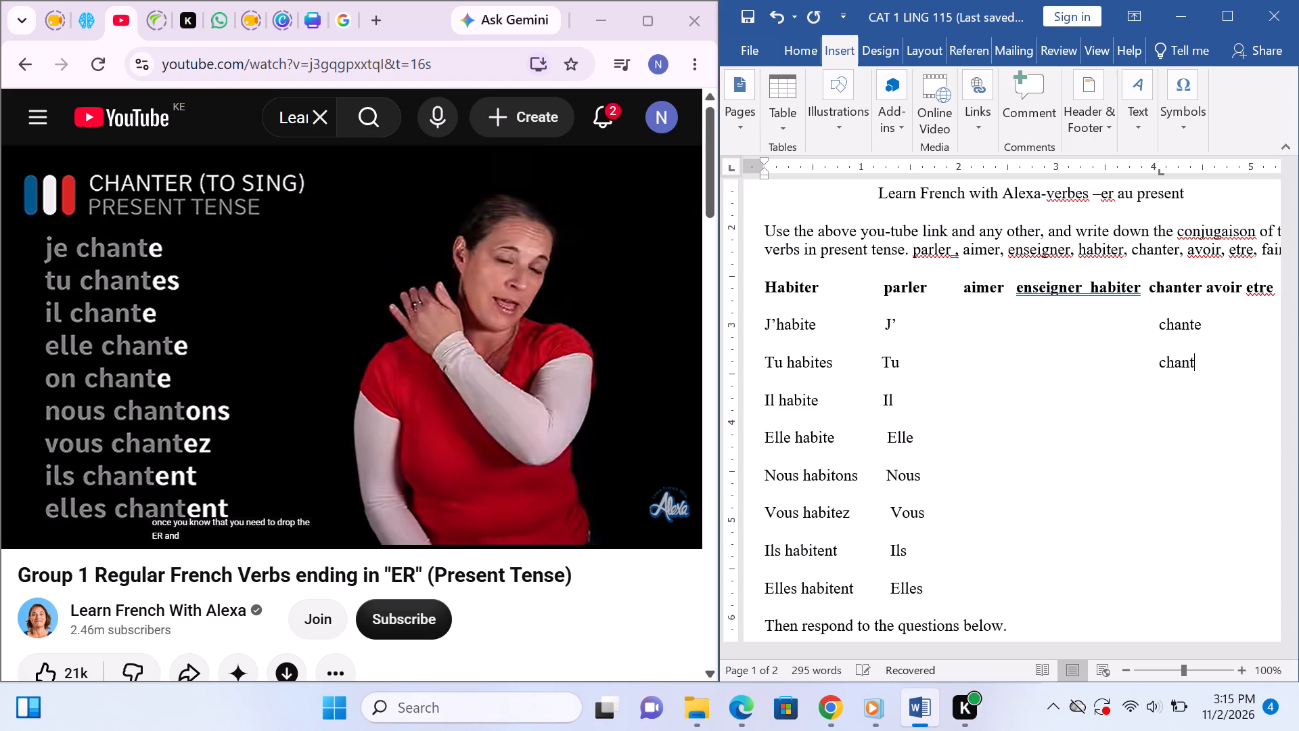
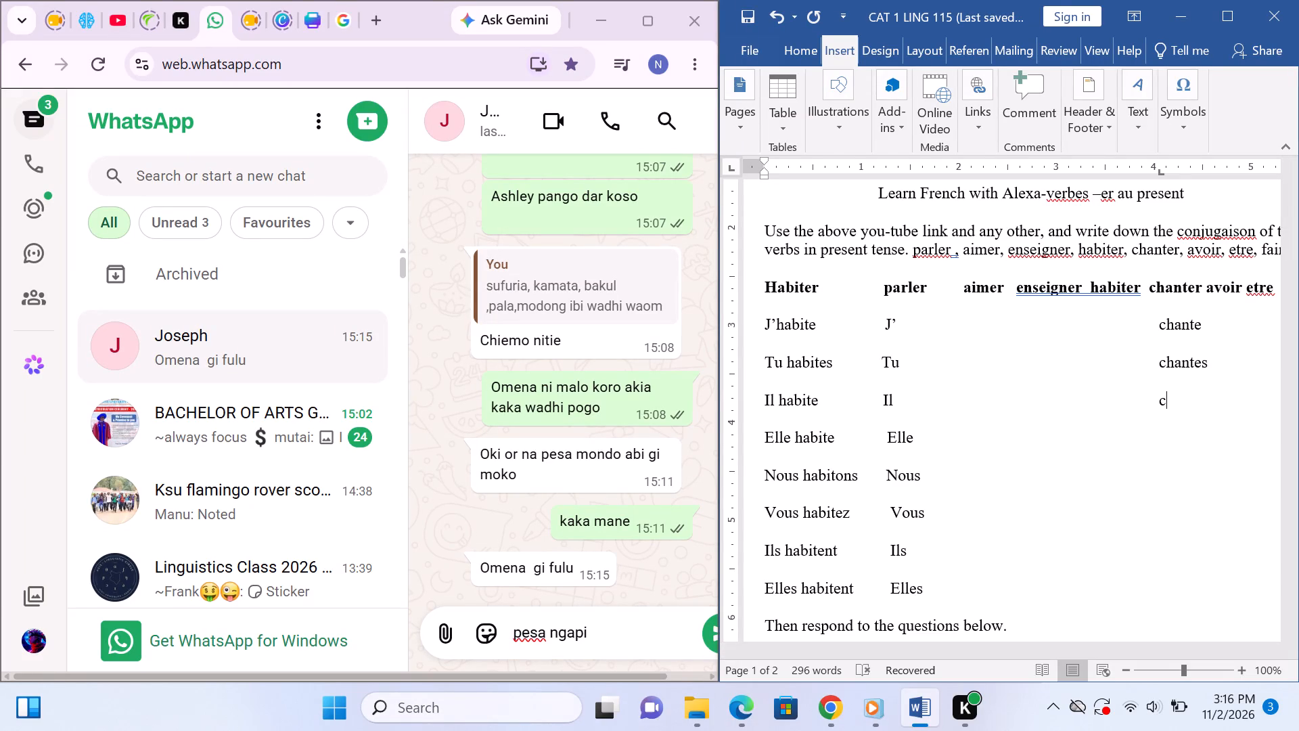
Insert a new paragraph directly after the "c" under the "chanter" heading on the "Il habite" line.
key("Return")
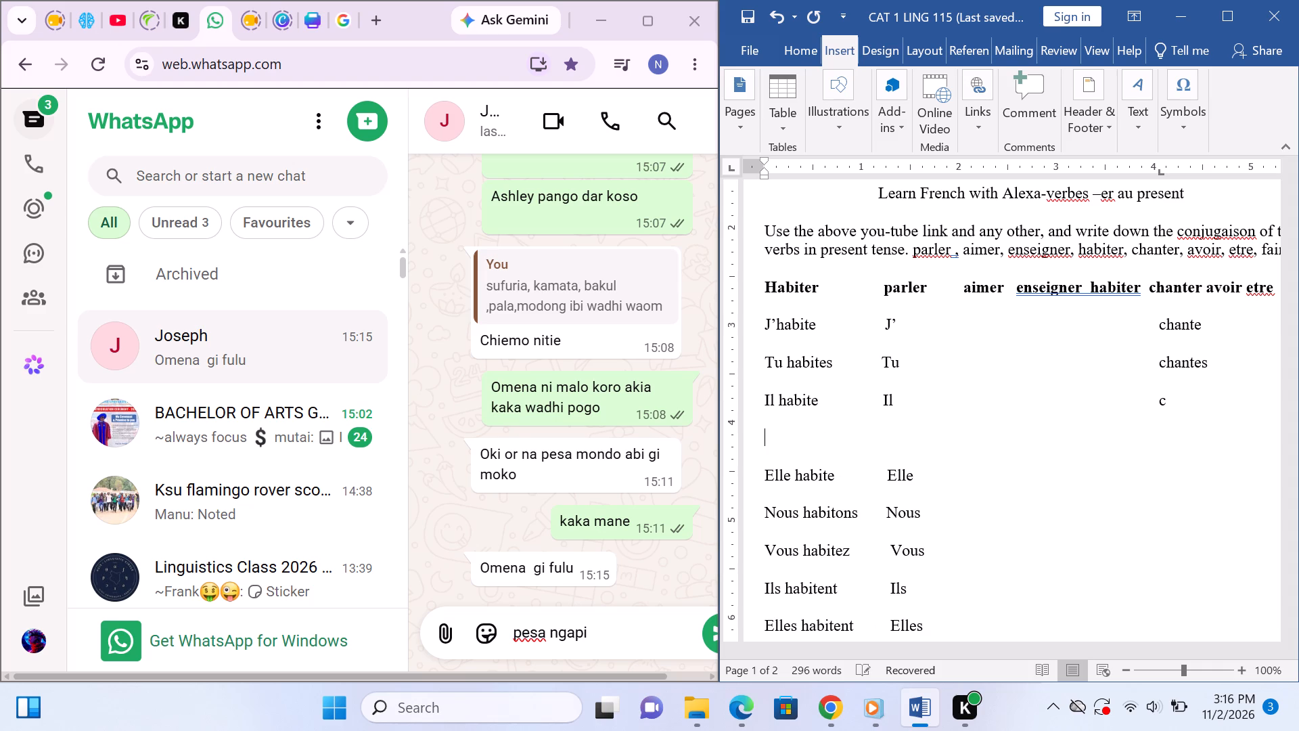
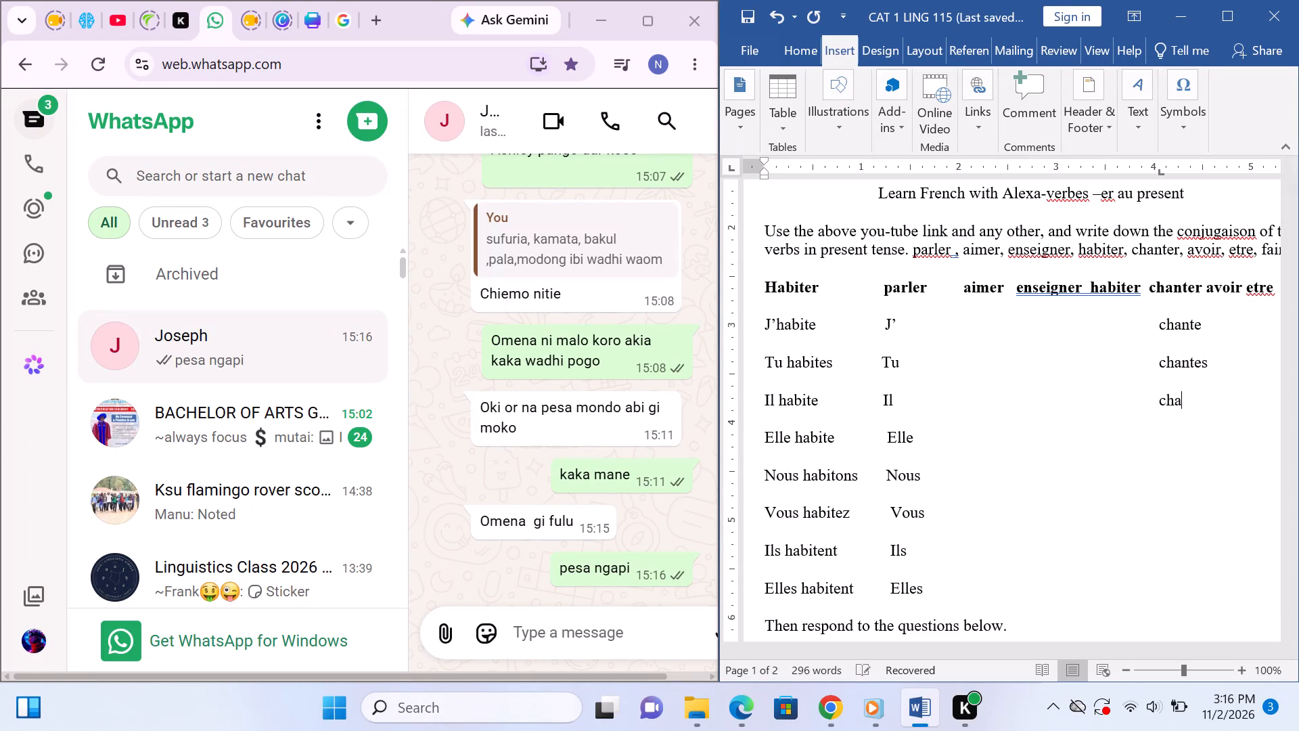
On the "Il habite" line, continue the verb form under the "chanter" heading, extending it to "chant".
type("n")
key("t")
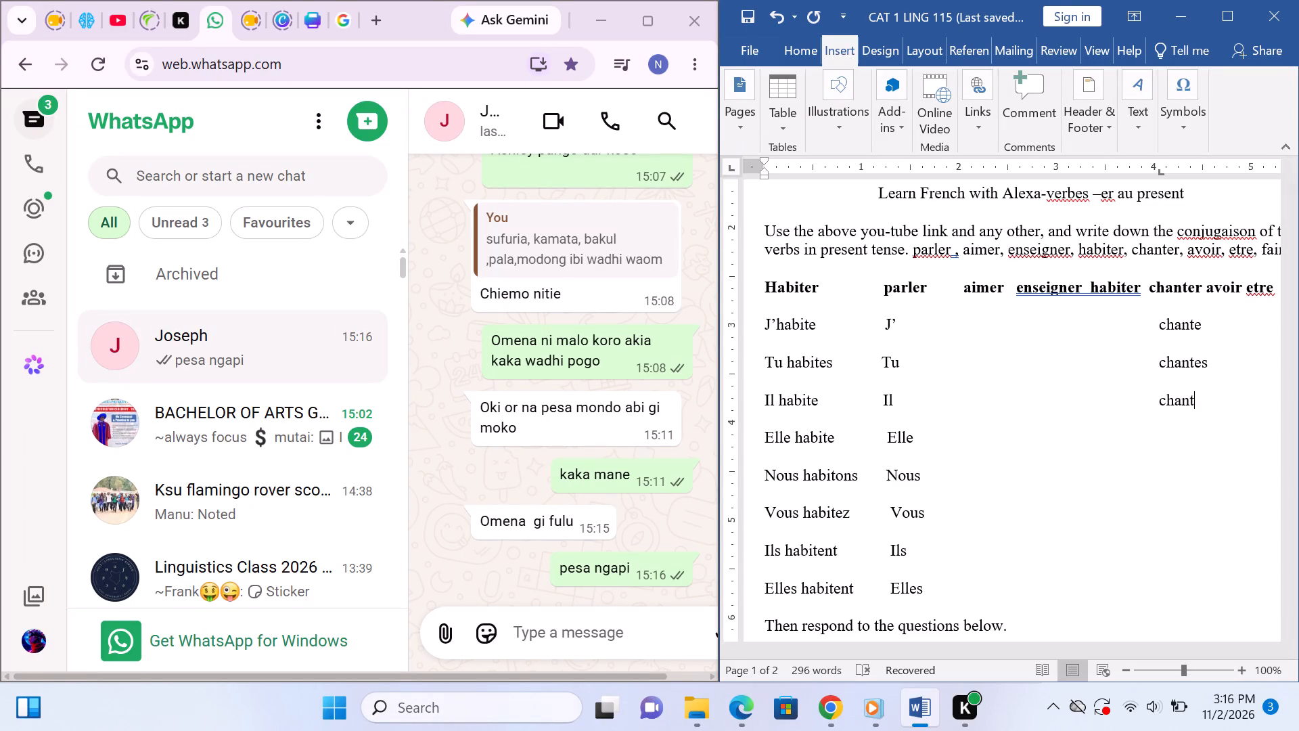
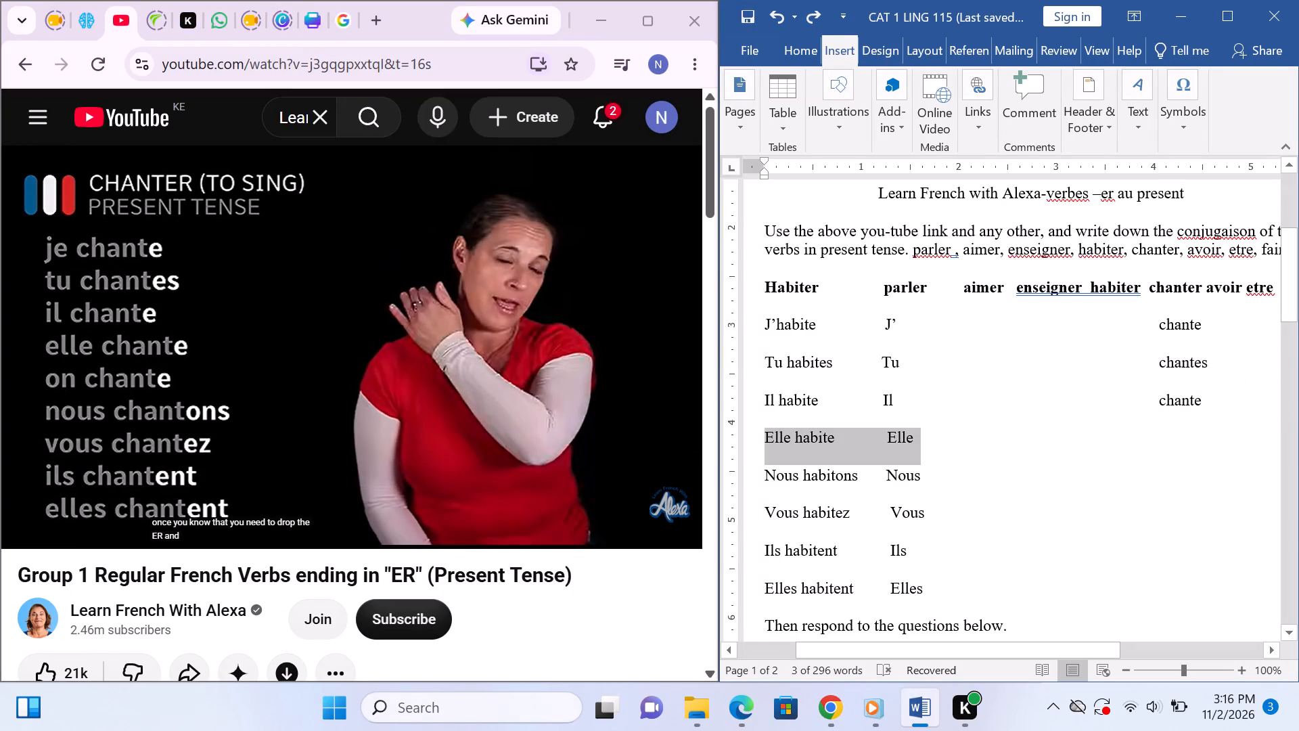
On the "Elle habite" line, enter the verb form beginning "chant" under the "chanter" heading.
double_click(1170, 430)
double_click(1170, 430)
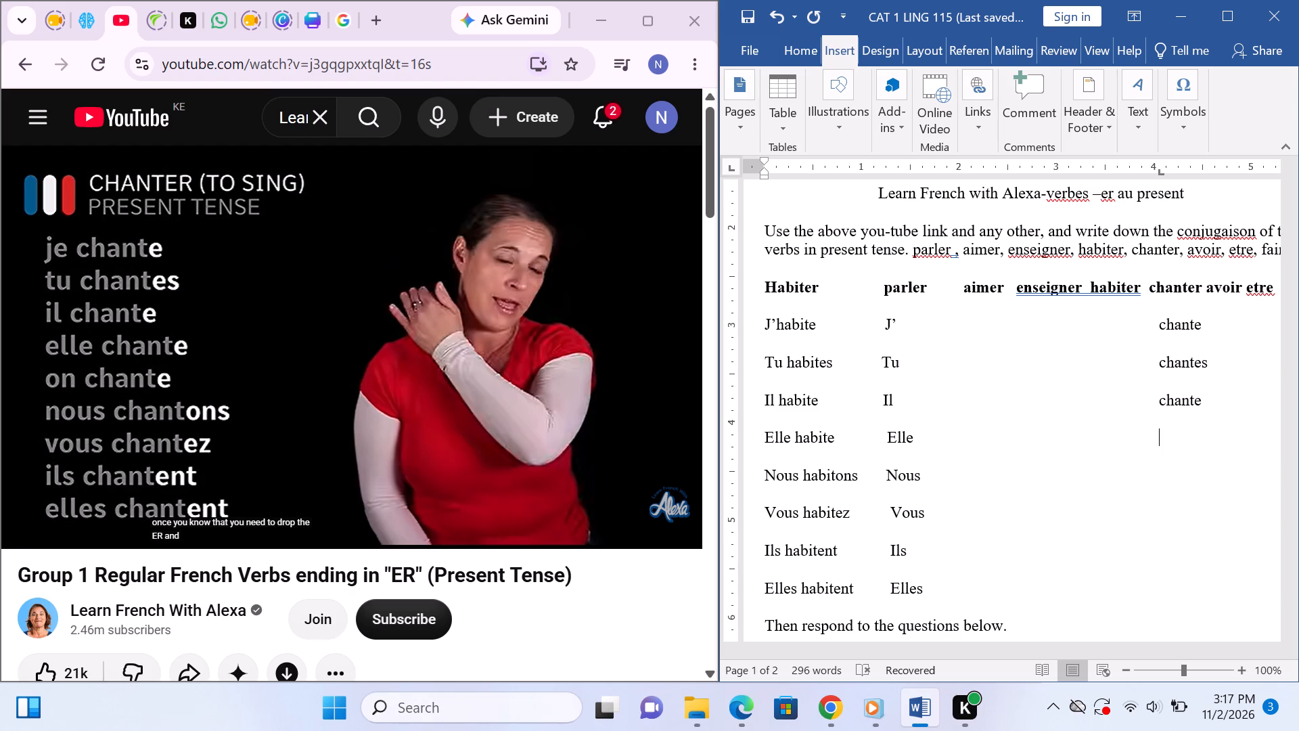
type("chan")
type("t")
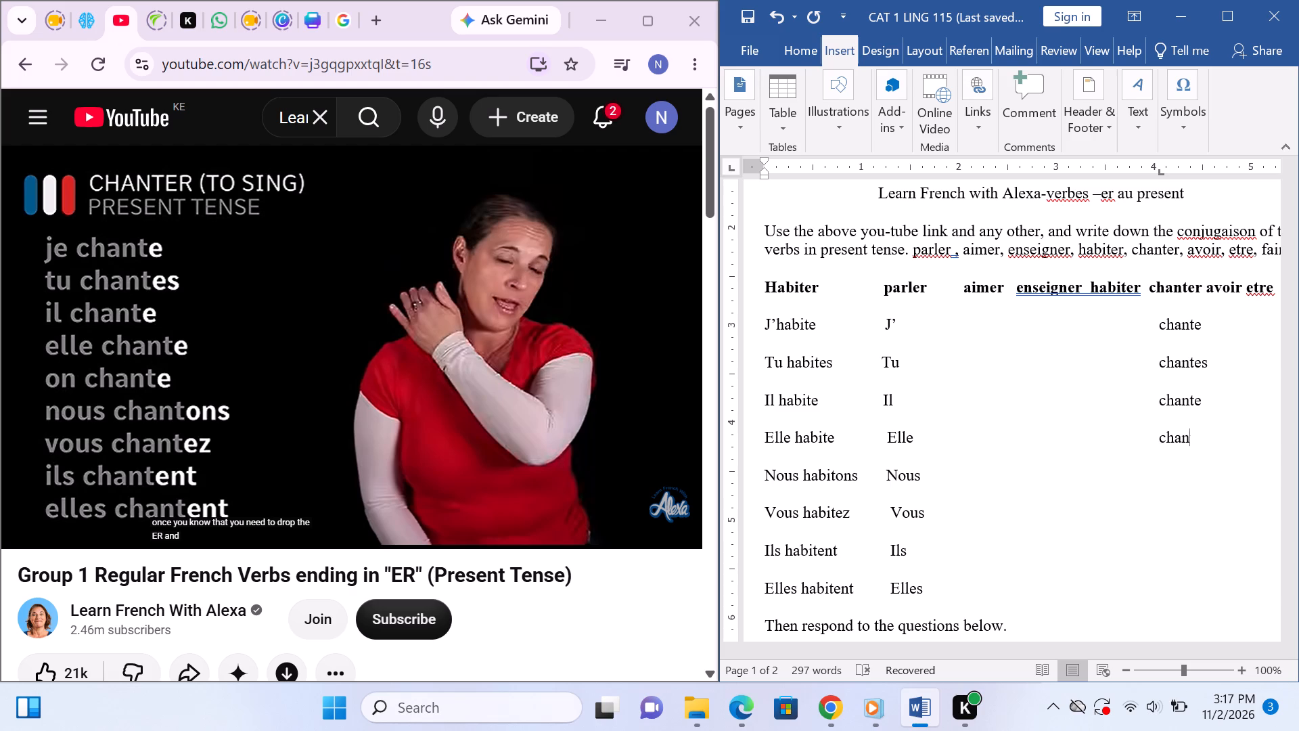
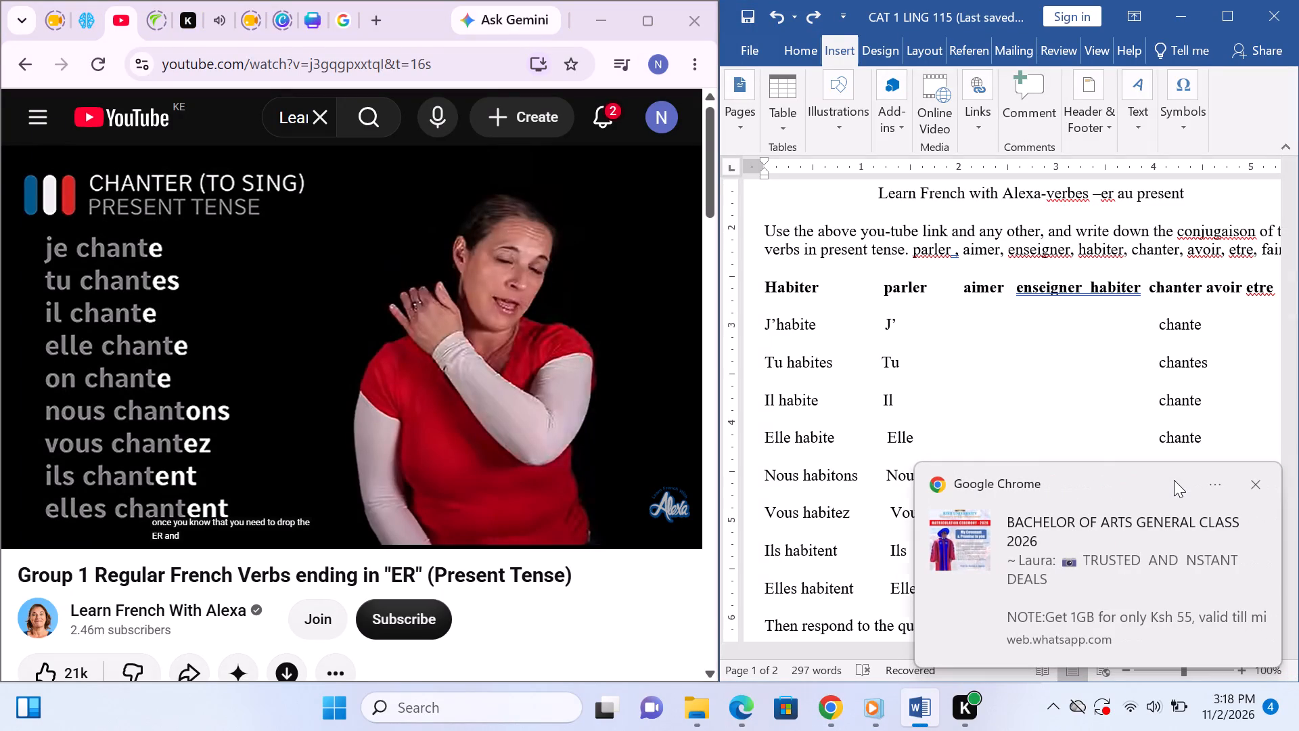
On the "Nous habitons" line, enter "chantons" aligned under the "chanter" heading.
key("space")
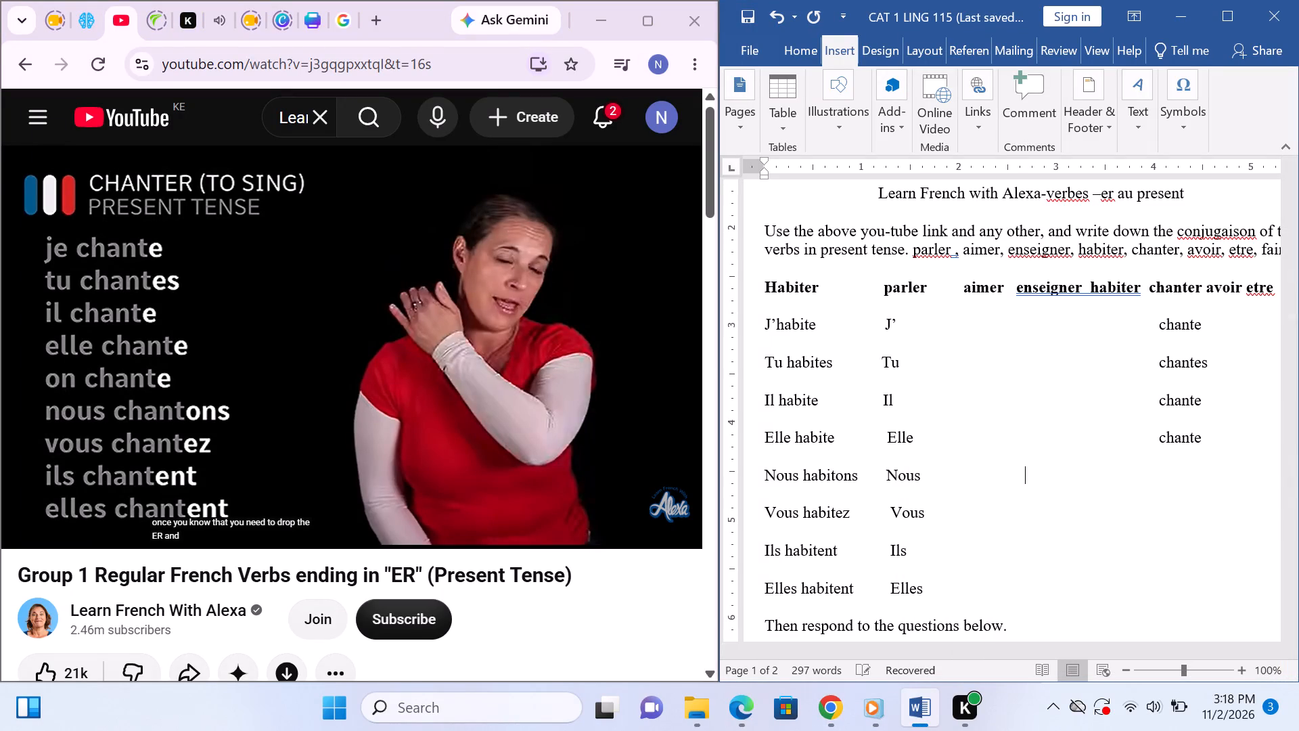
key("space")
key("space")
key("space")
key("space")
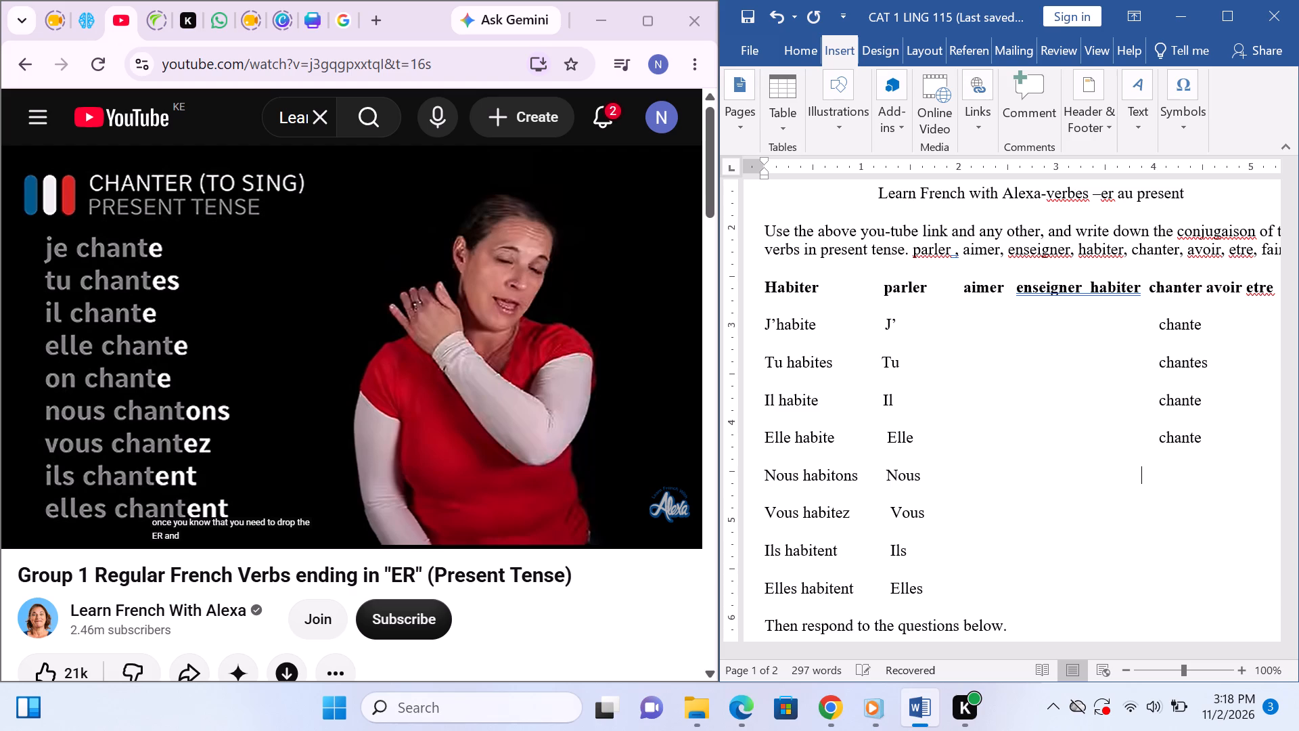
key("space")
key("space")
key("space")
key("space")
Fill the chanter column with "chantons" on the "Nous habitons" line and "chantez" on the "Vous habitez" line.
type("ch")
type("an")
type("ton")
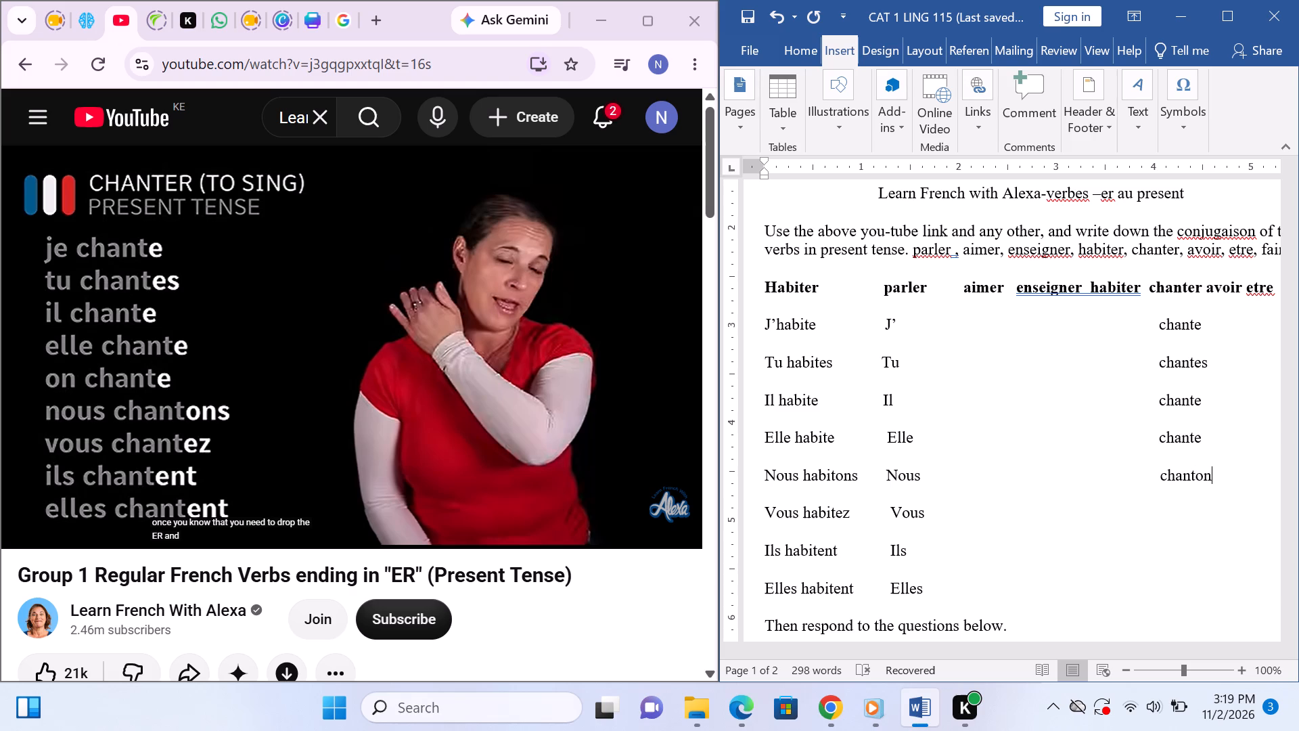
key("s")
double_click(1162, 514)
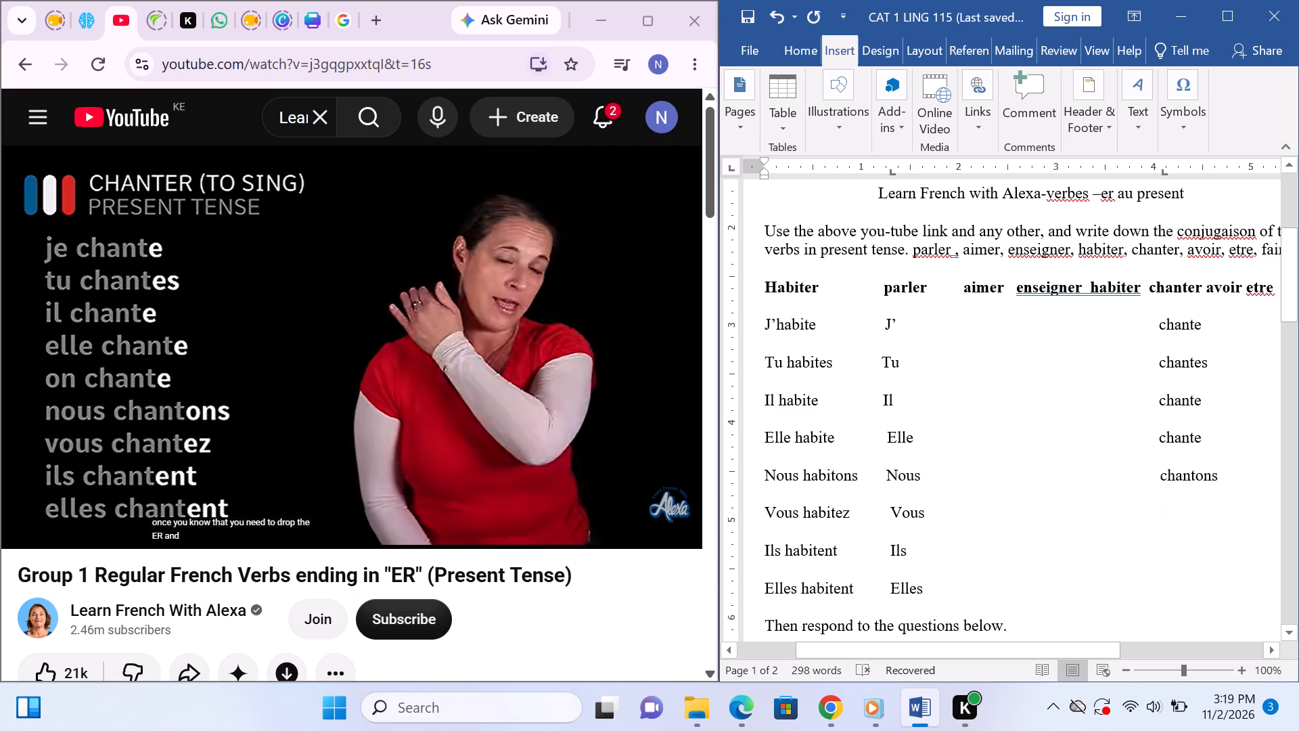
type("ch")
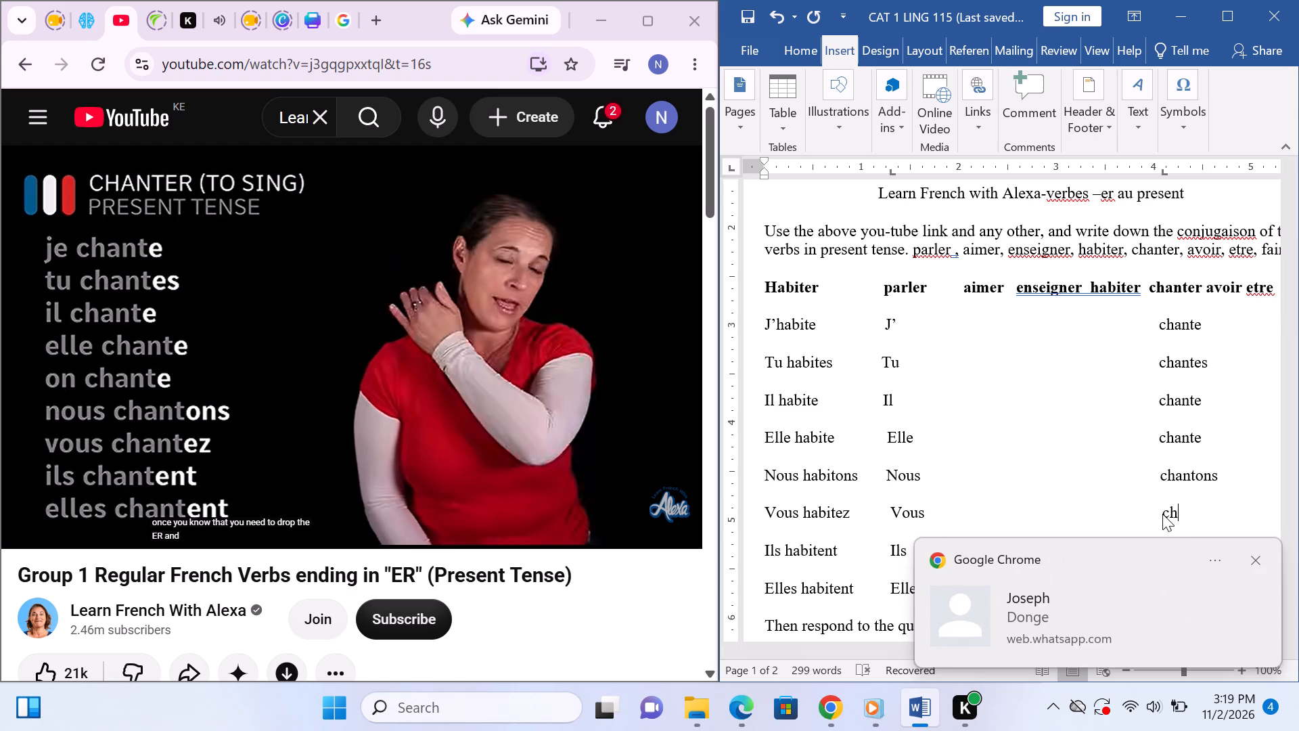
key("a")
type("nte")
key("z")
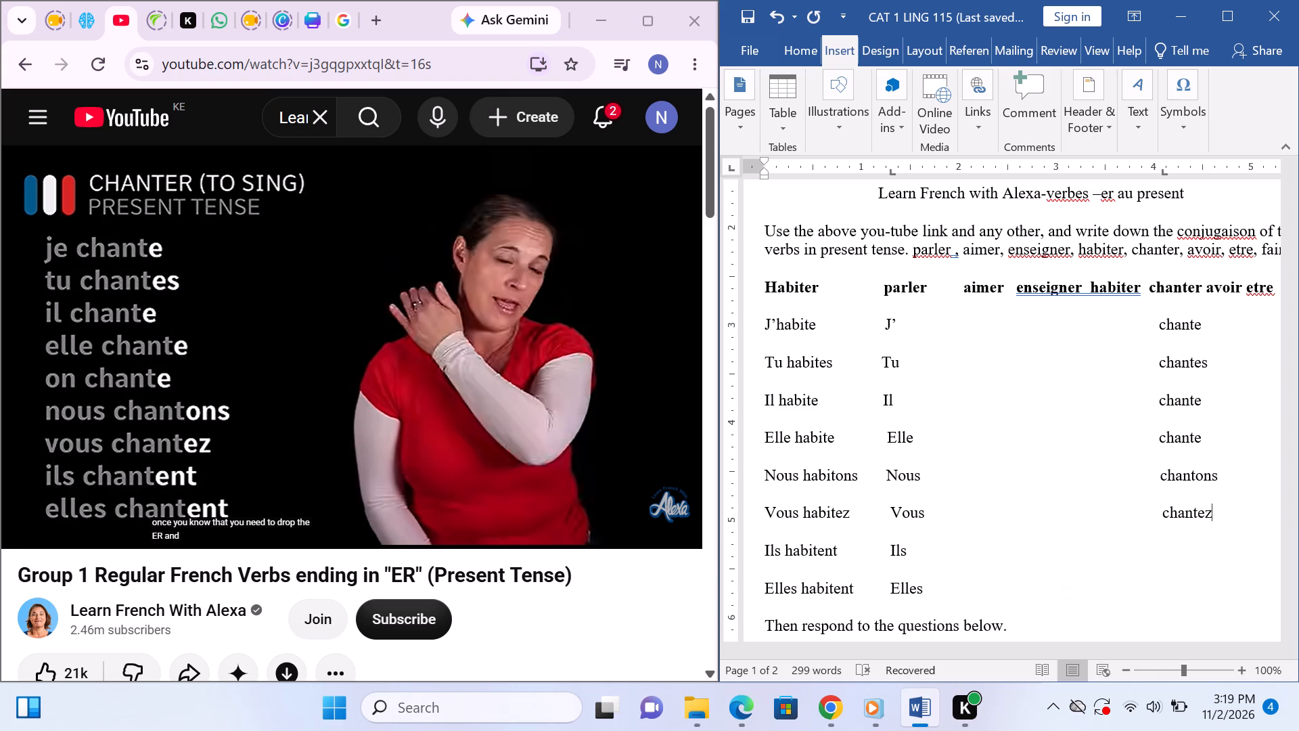
Place the insertion point in the chanter column on the "Ils habitent" line, below "chantez".
double_click(1164, 552)
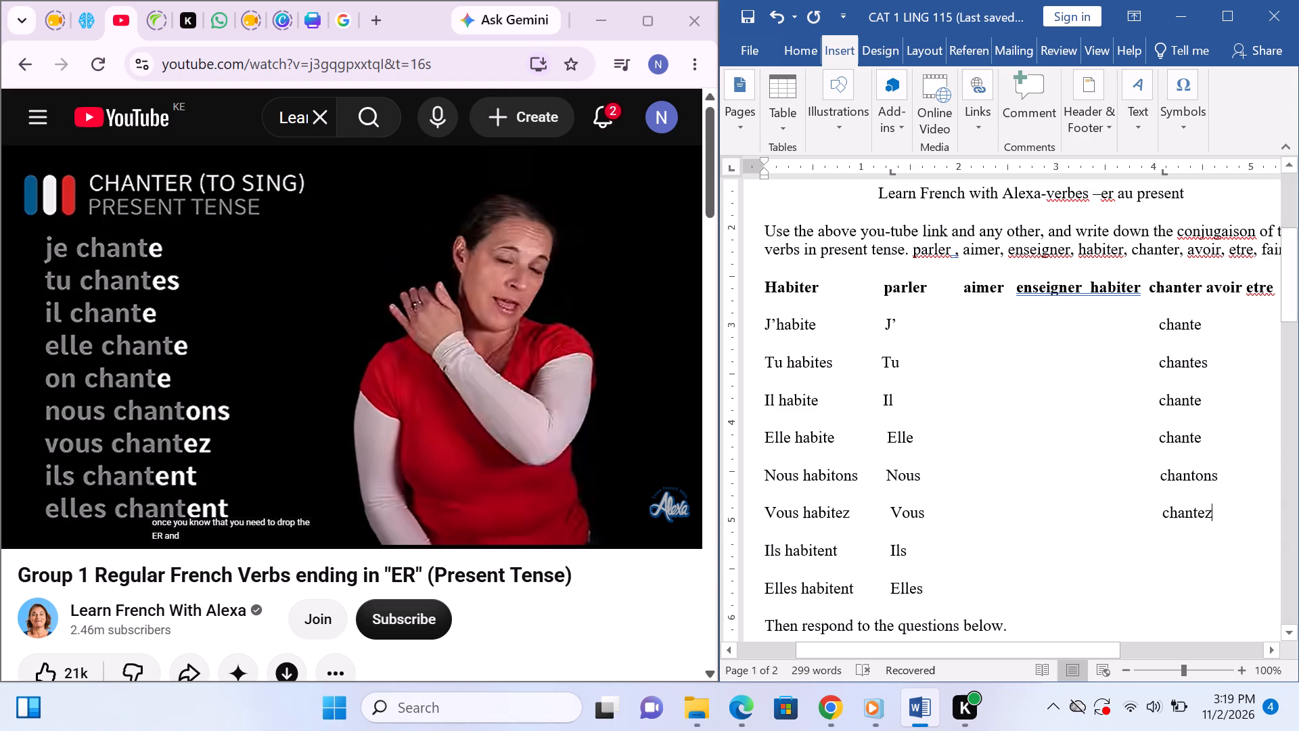
left_click(1158, 553)
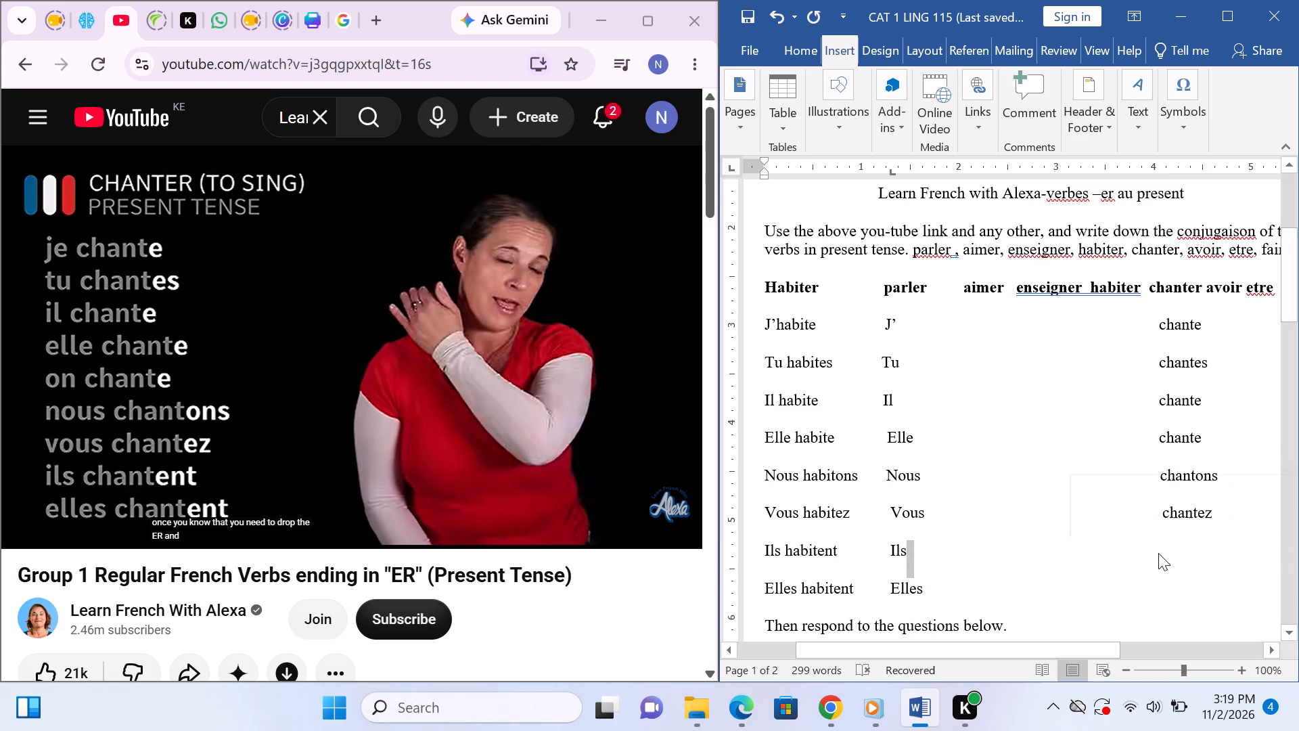
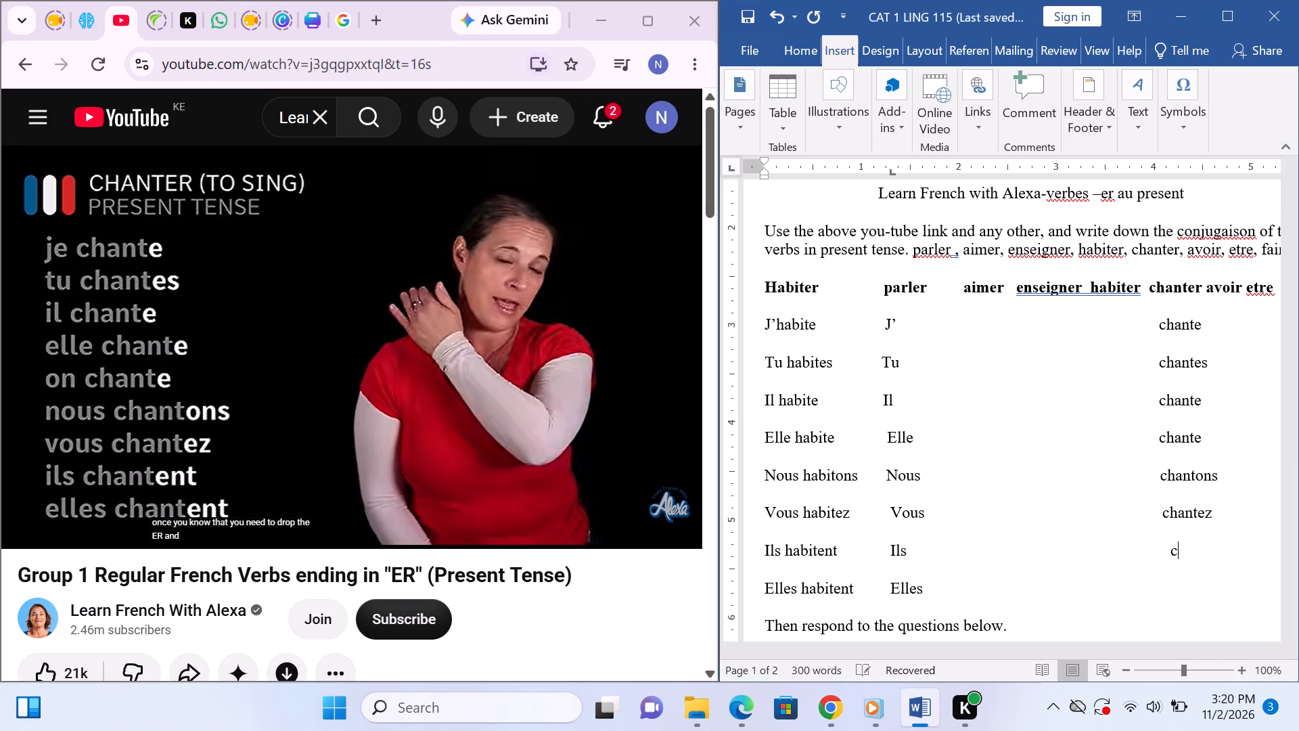
Complete the chanter column entry on the "Ils habitent" line as "chantent".
type("han")
type("ten")
key("t")
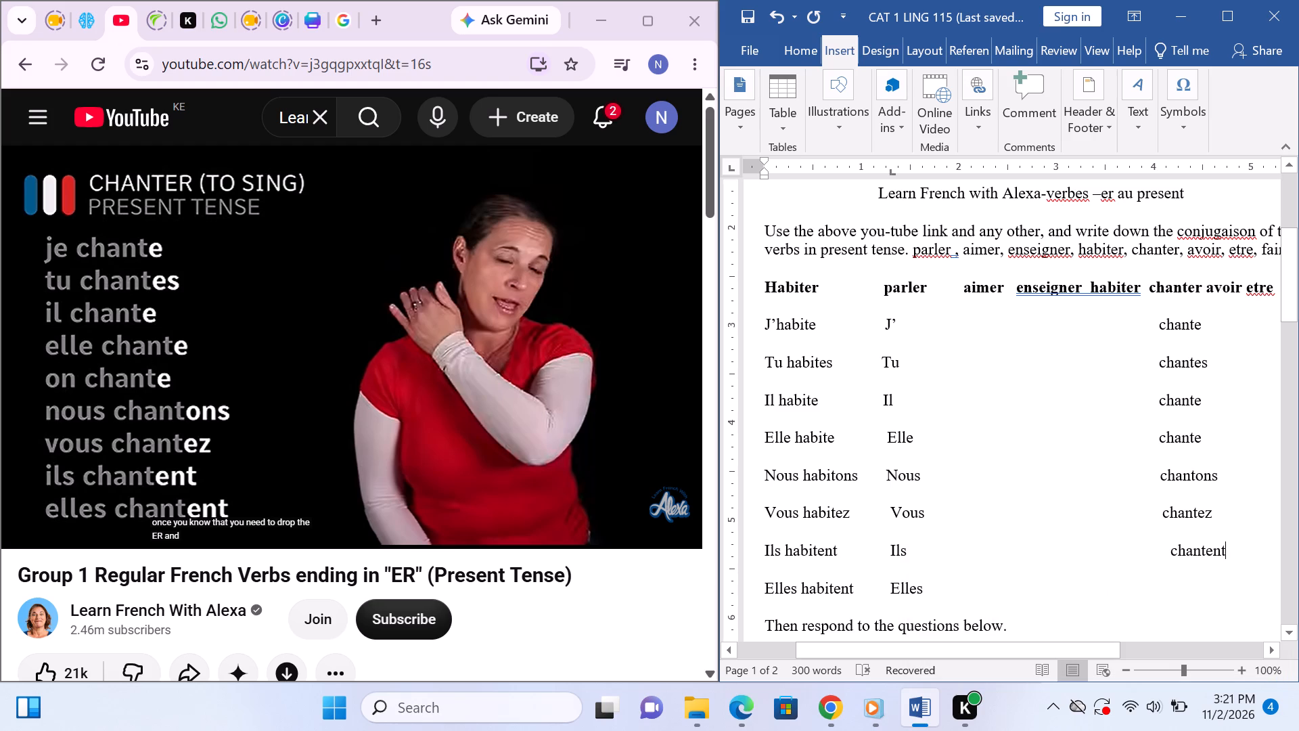
Begin the chanter column entry on the "Elles habitent" line with "ch", spaced across to sit below "chantent".
left_click(1173, 590)
key("space")
key("space")
key("space")
key("space")
key("space")
key("space")
key("space")
key("space")
key("space")
key("space")
key("space")
key("space")
key("space")
key("space")
key("space")
key("space")
key("space")
key("space")
key("space")
key("space")
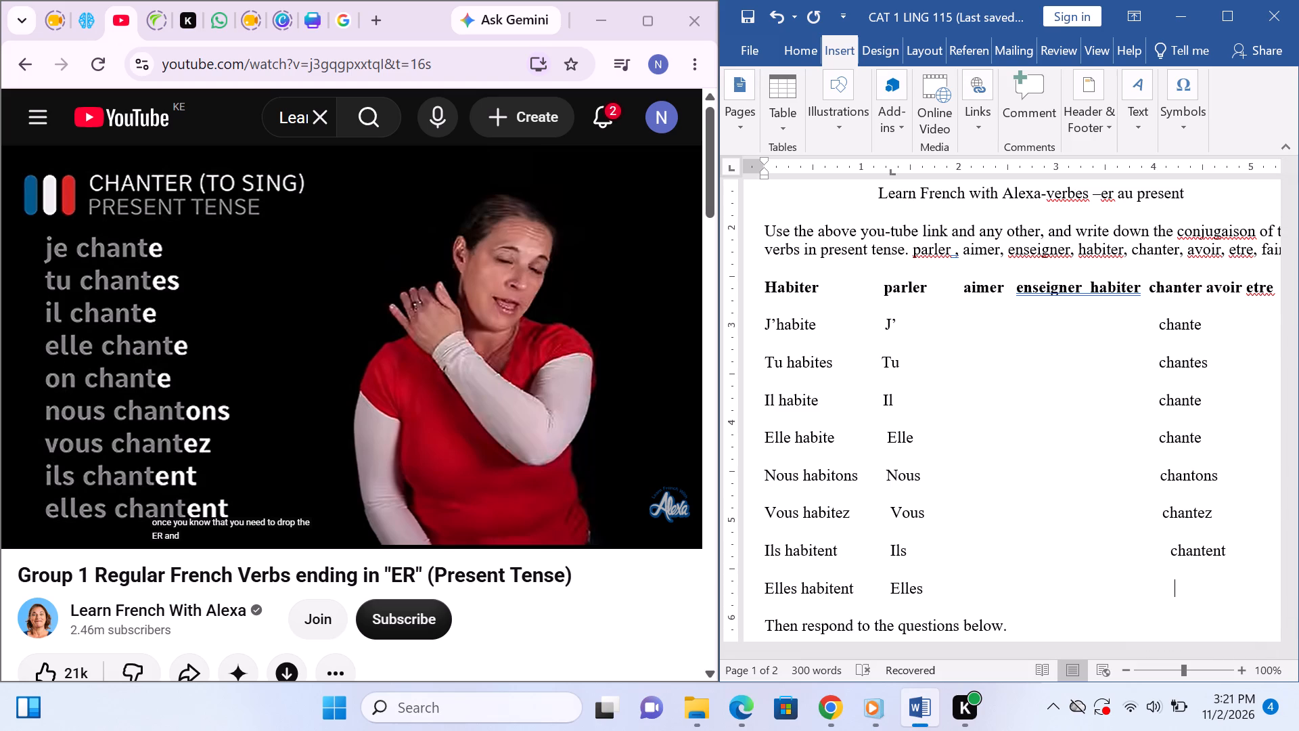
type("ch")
Complete the chanter column entry on the "Elles habitent" line as "chantent".
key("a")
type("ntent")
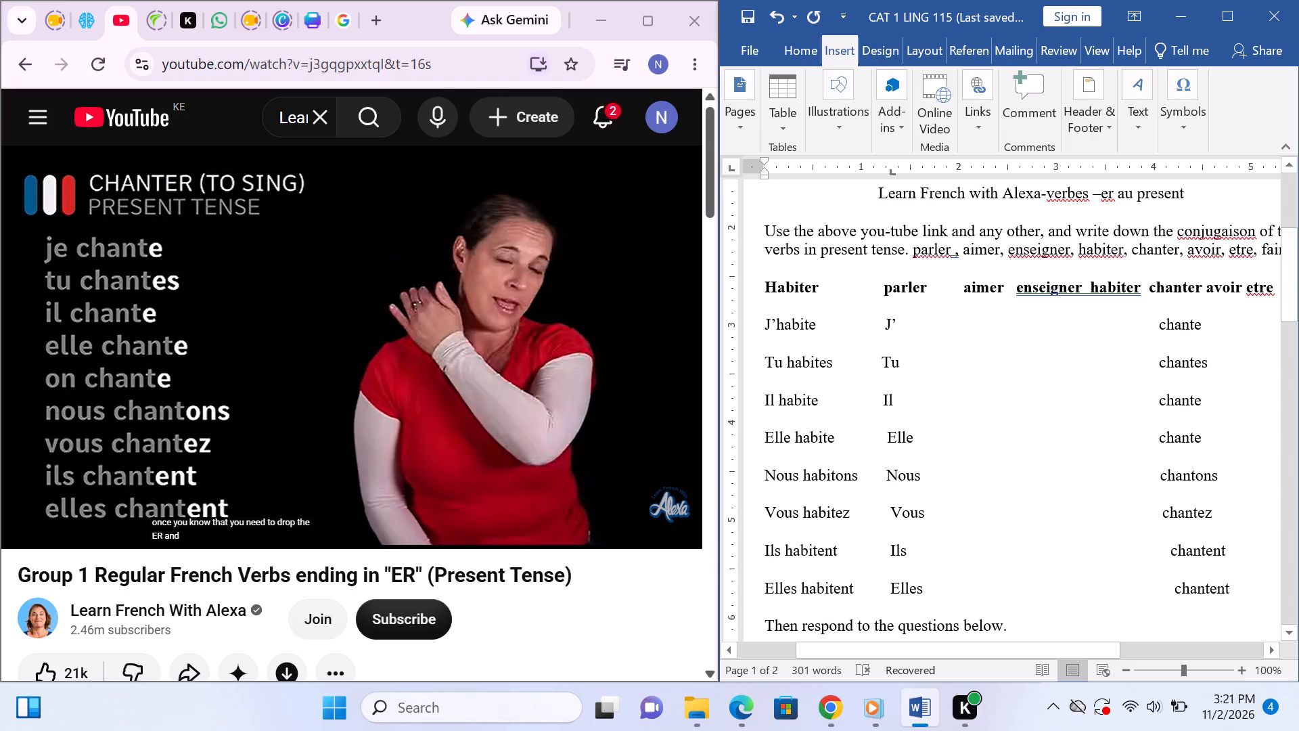
Place the insertion point in the spacing just before "chantent" on the "Elles habitent" line.
left_click(1164, 590)
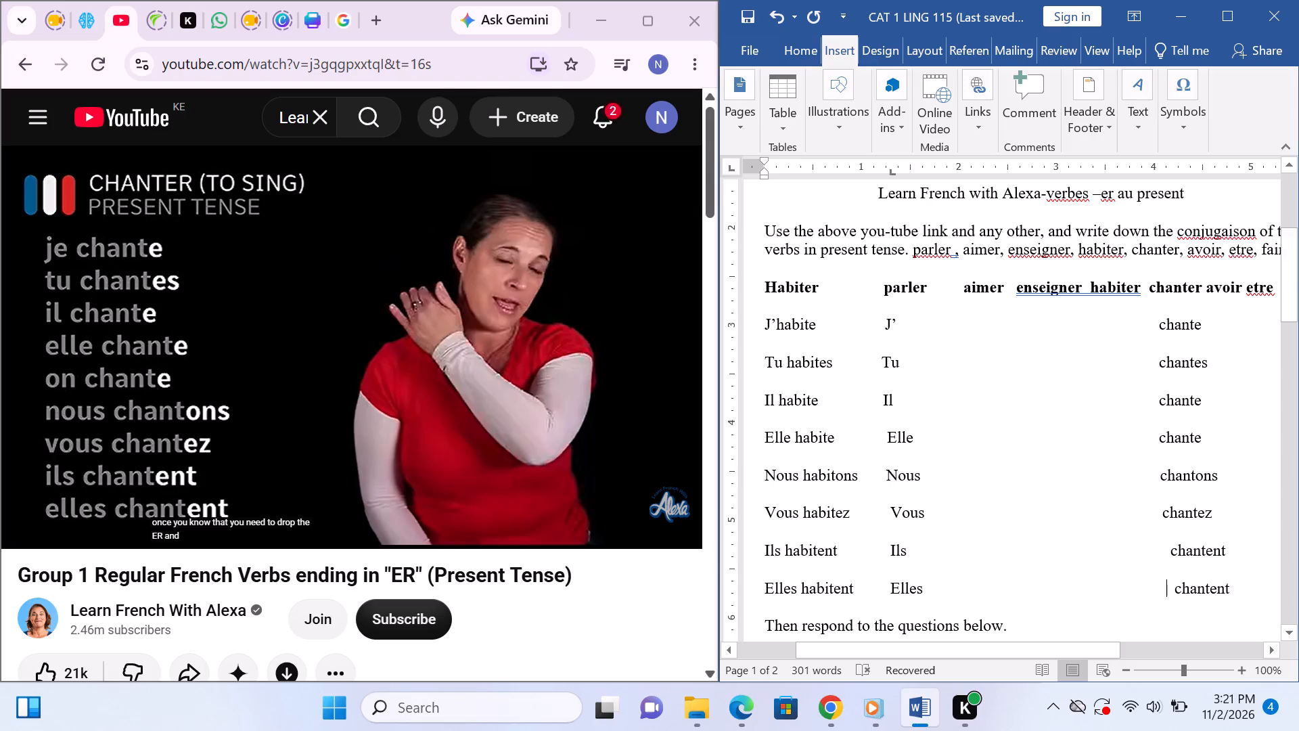
left_click(1170, 586)
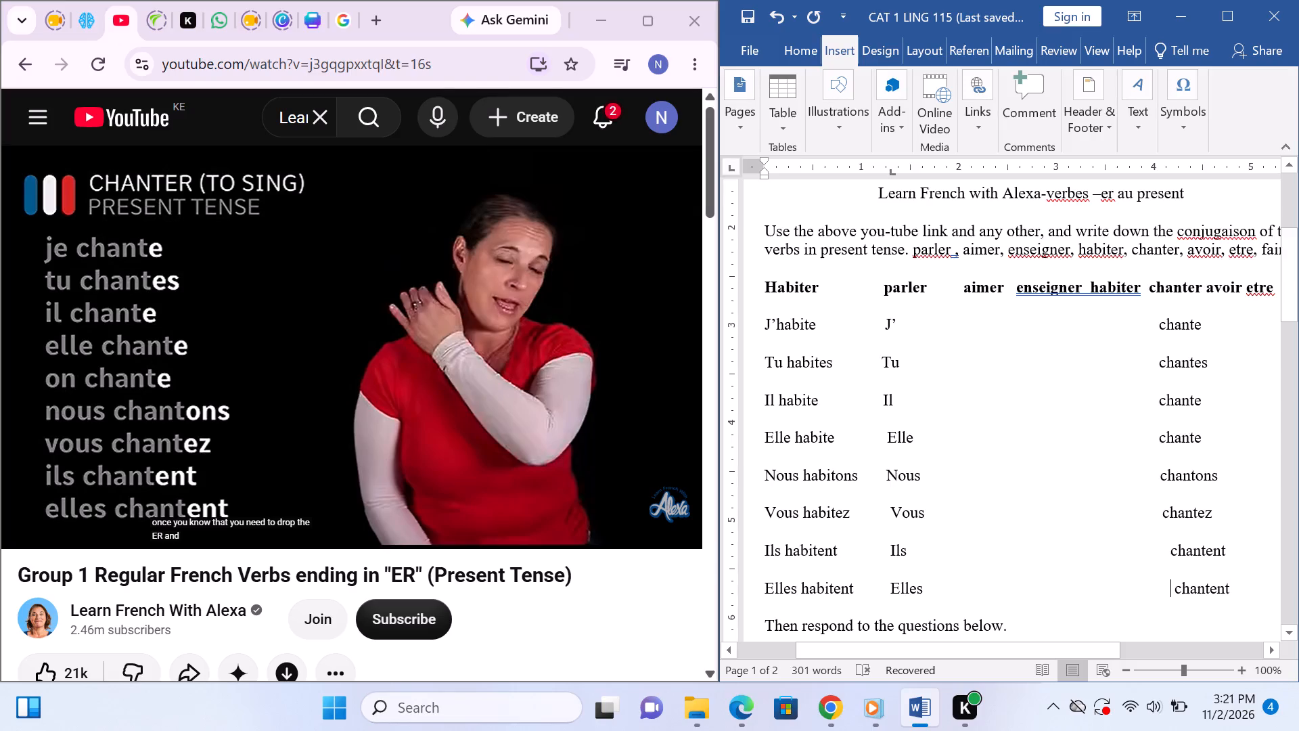